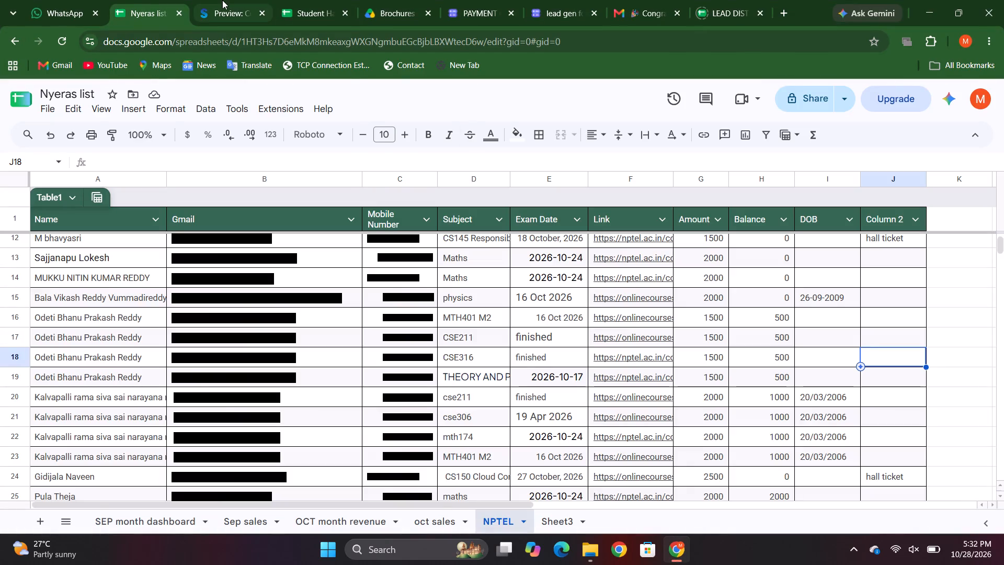
Open the CSE211 course link from row 17 of the NPTEL sheet and examine the dates in the course summary.
left_click(259, 12)
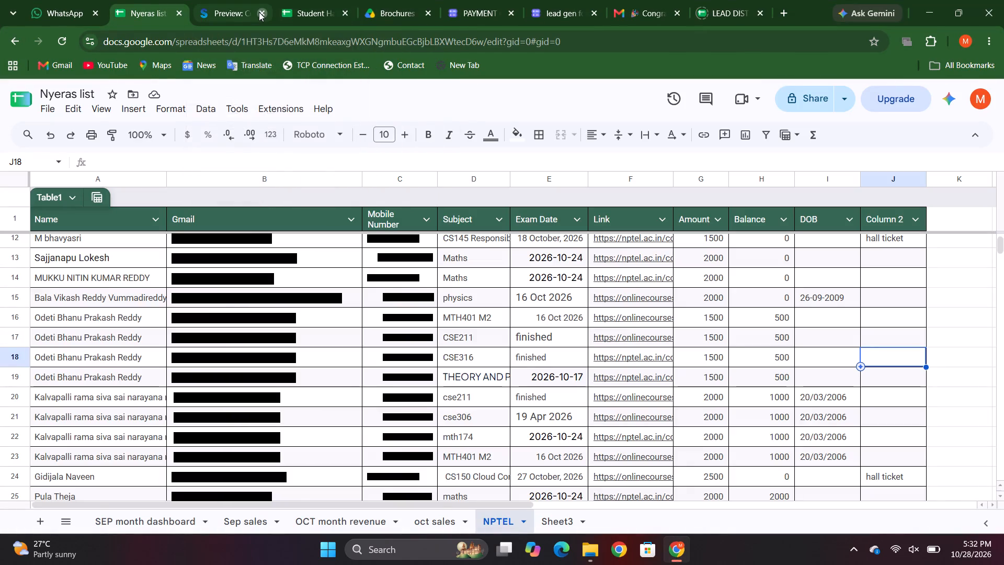
left_click(214, 0)
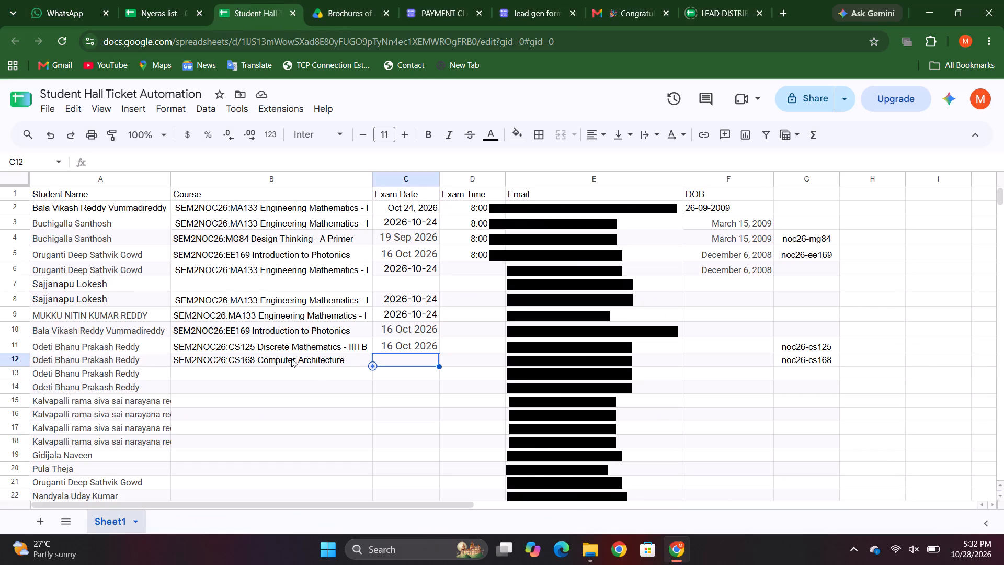
left_click(288, 355)
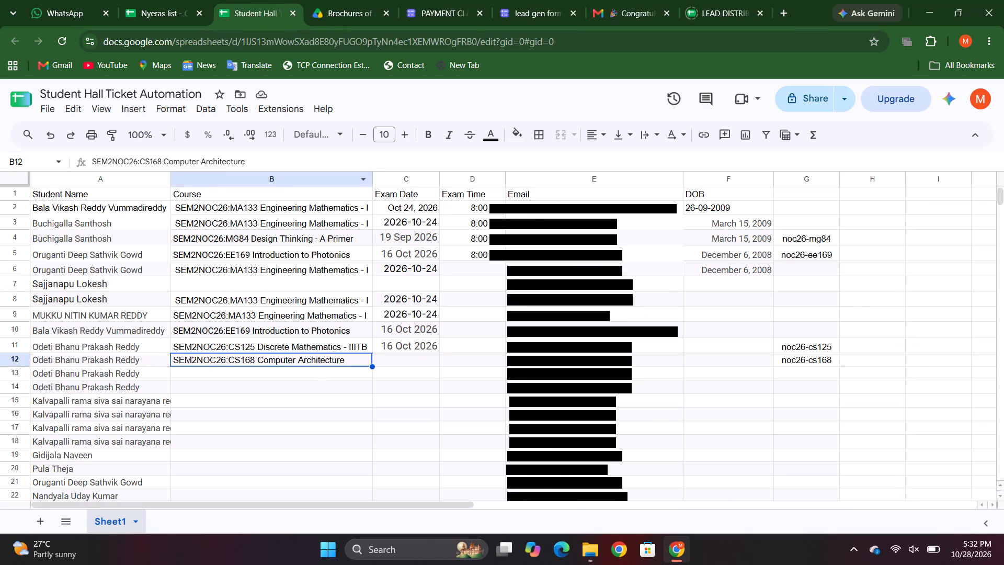
left_click(154, 0)
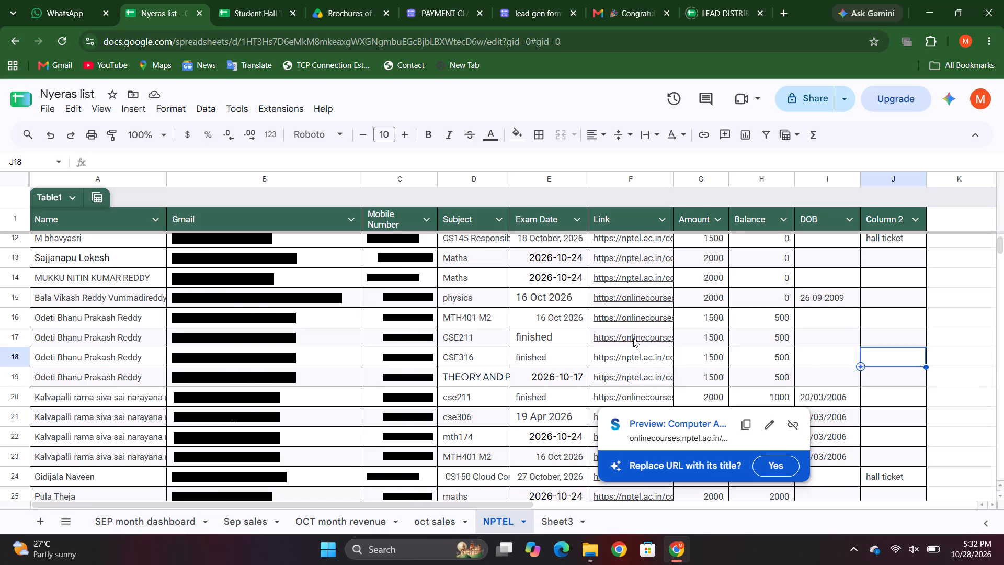
left_click(19, 334)
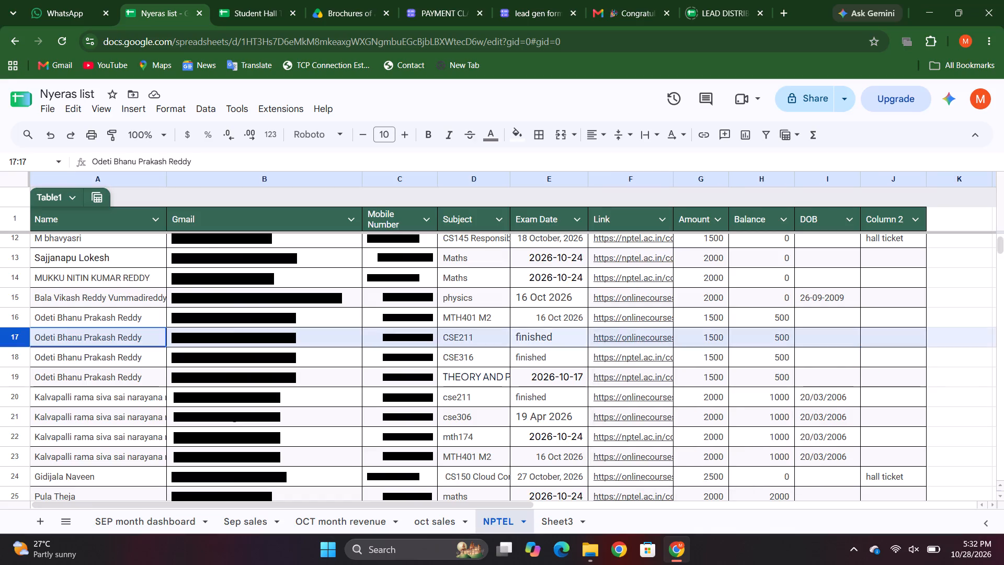
left_click(639, 337)
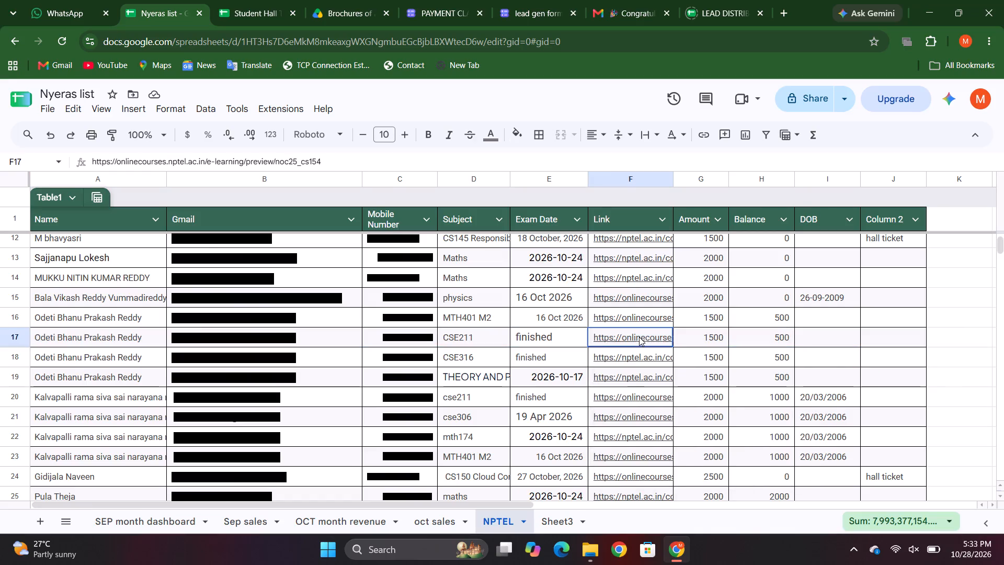
left_click(658, 365)
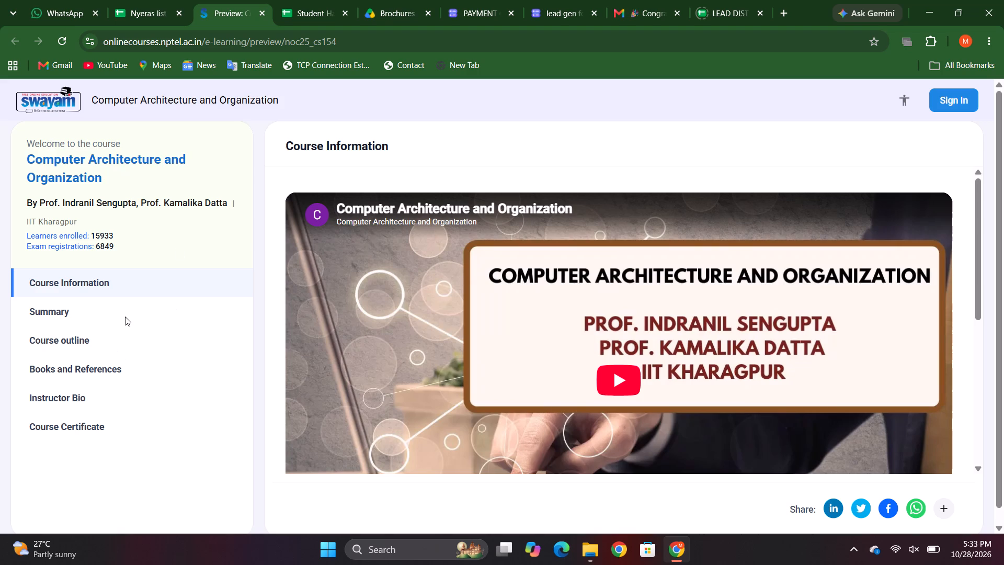
left_click(125, 315)
scroll(433, 355, "down", 1)
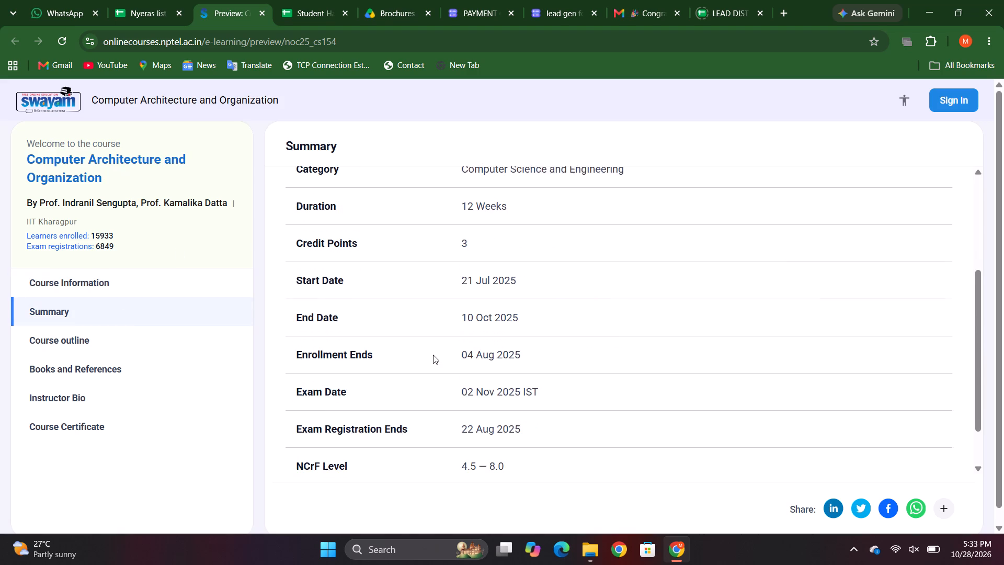
scroll(433, 355, "down", 2)
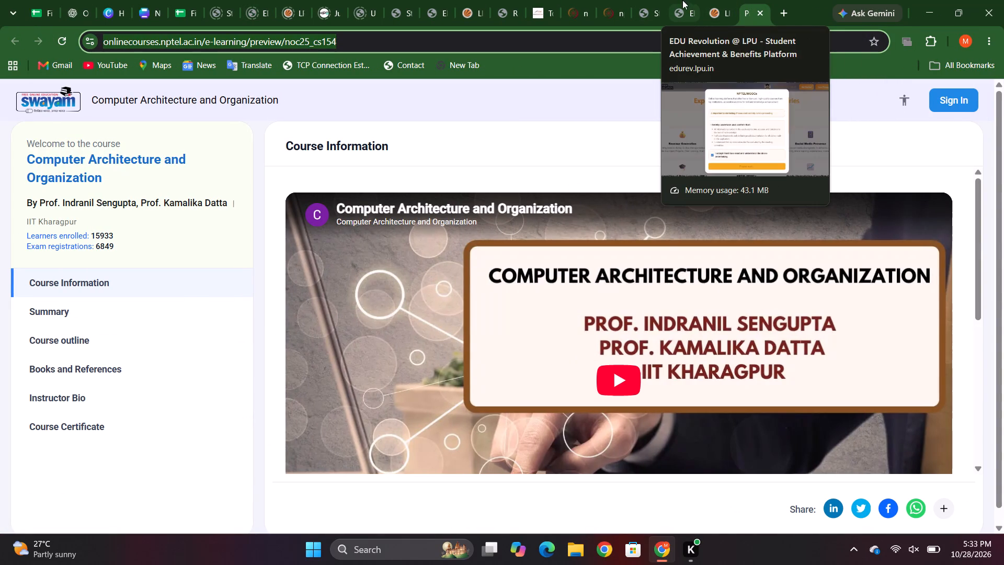
Open the Jul-Dec 2025 tentative course list from the NPTEL semester information page.
left_click(608, 0)
scroll(666, 220, "up", 4)
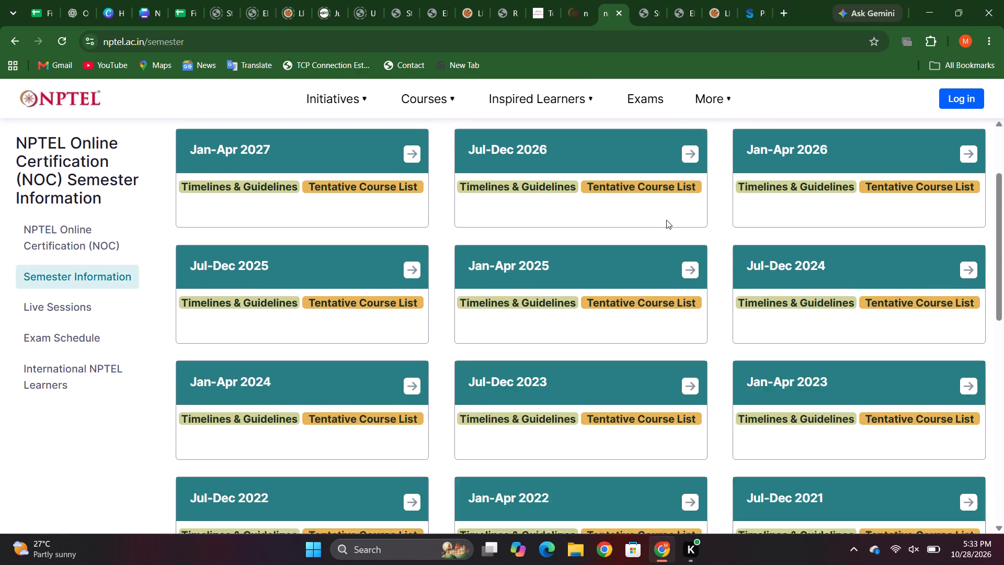
scroll(666, 220, "up", 1)
scroll(666, 220, "down", 1)
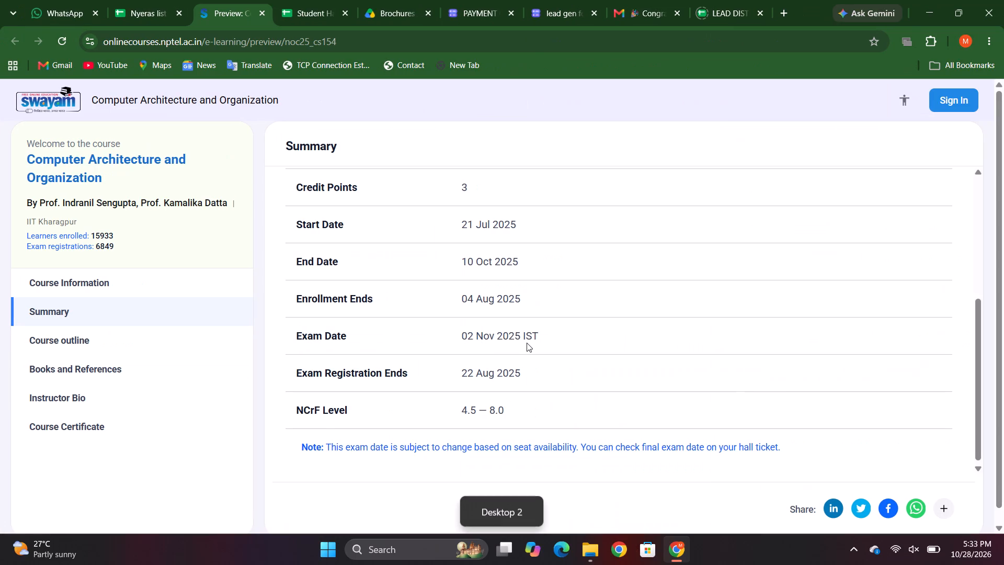
left_click(413, 332)
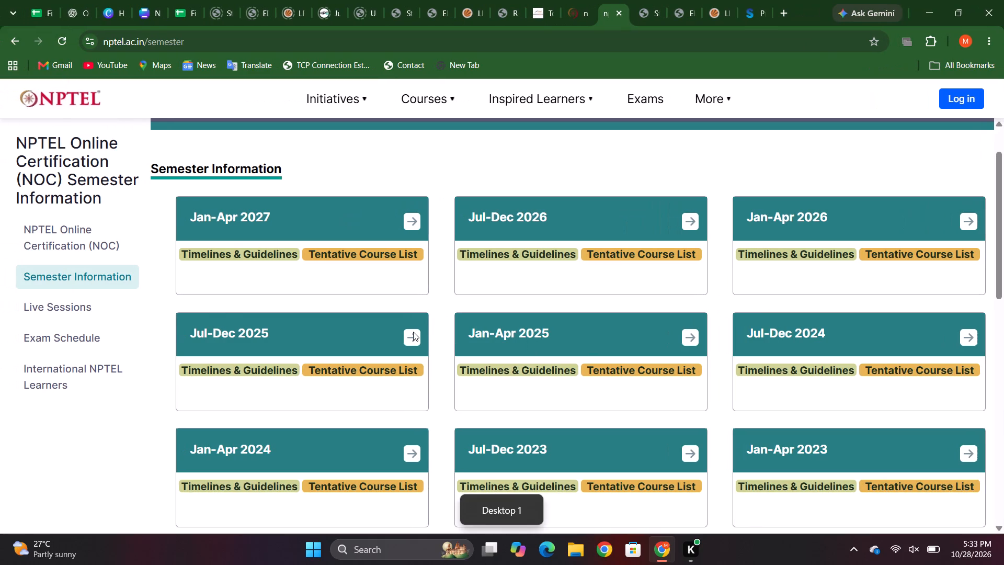
left_click(349, 367)
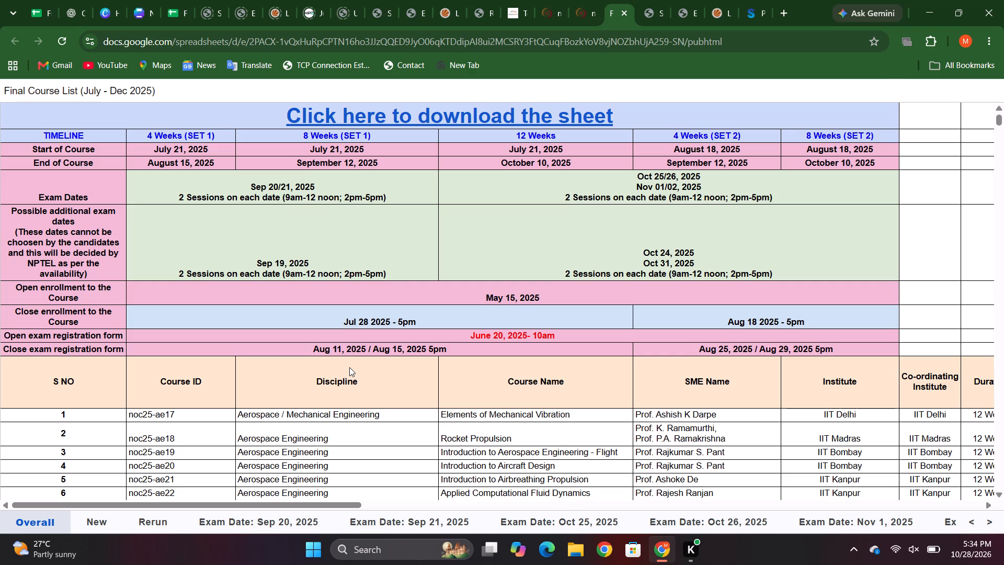
Search the July-December 2025 course list for "Computer Architecture and Orga", using the title from the course page.
key("ctrl+f")
key("ctrl+v")
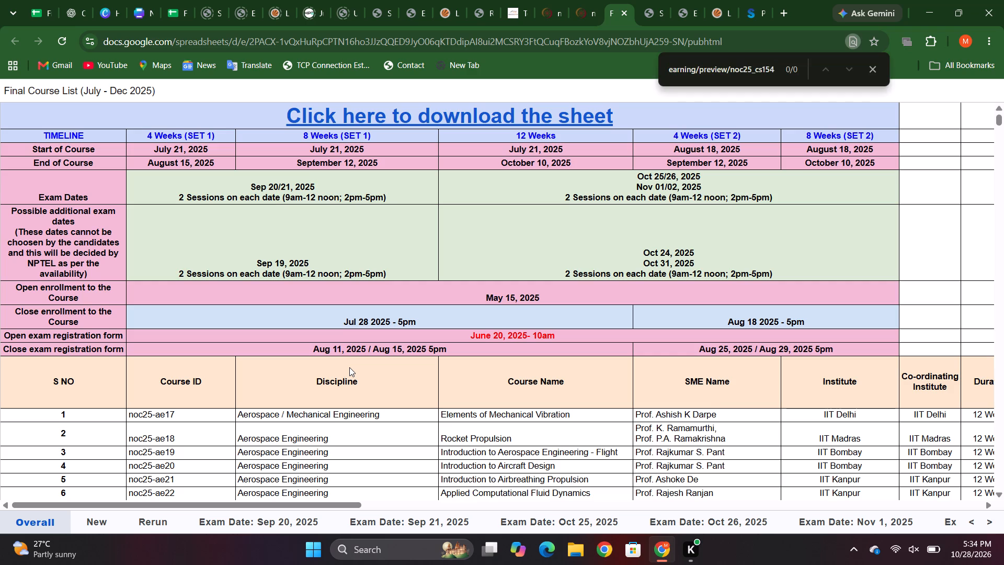
key("ctrl+a")
key("BackSpace")
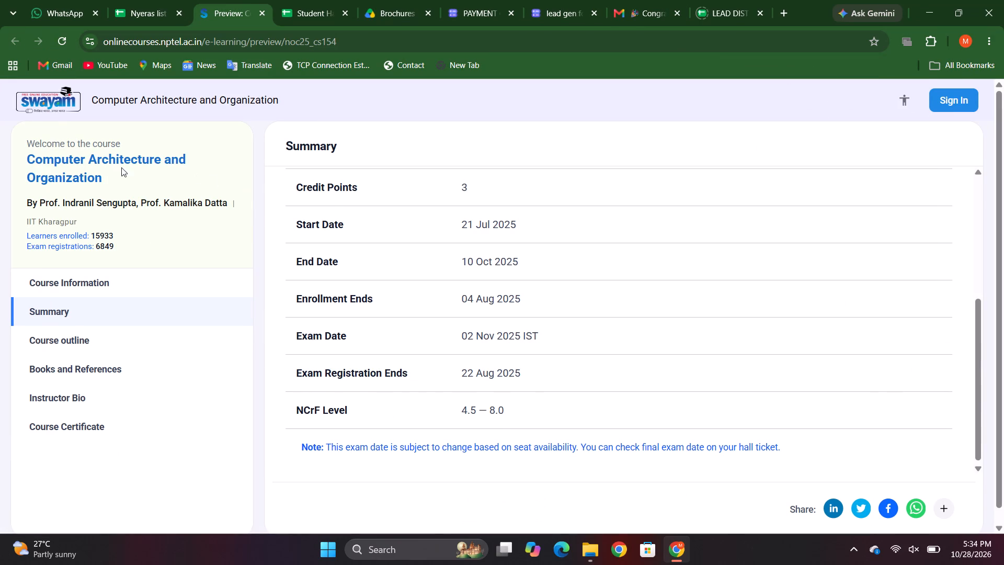
left_click_drag(105, 175, 42, 153)
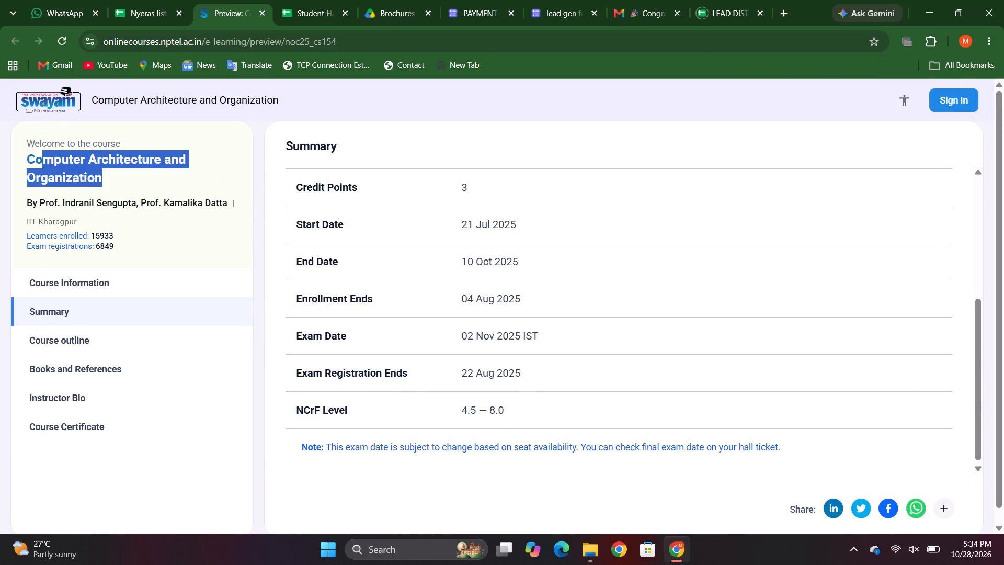
left_click_drag(42, 153, 26, 156)
key("ctrl+c")
key("ctrl+v")
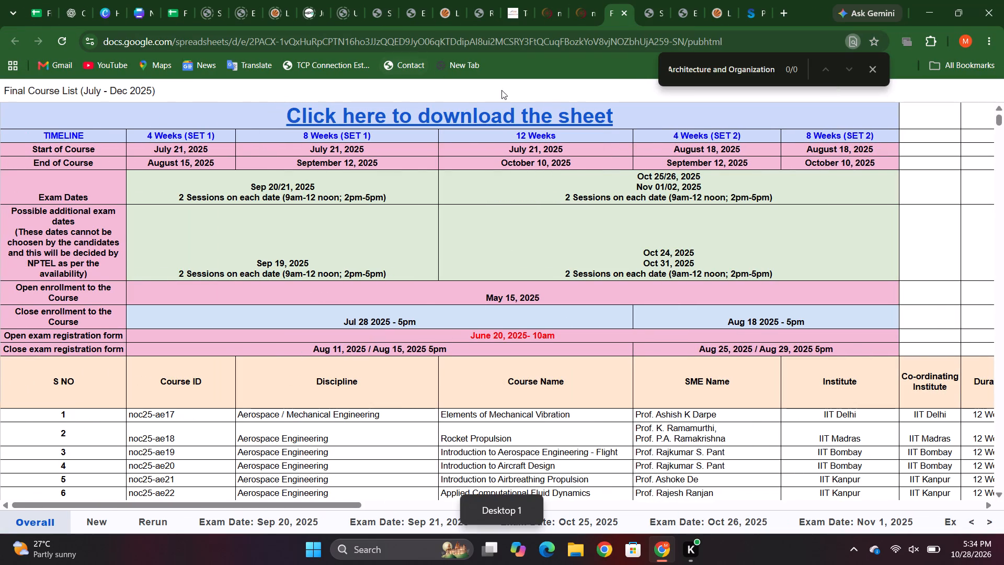
key("BackSpace")
key("BackSpace")
key("BackSpace")
key("BackSpace")
key("BackSpace")
key("BackSpace")
key("BackSpace")
key("BackSpace")
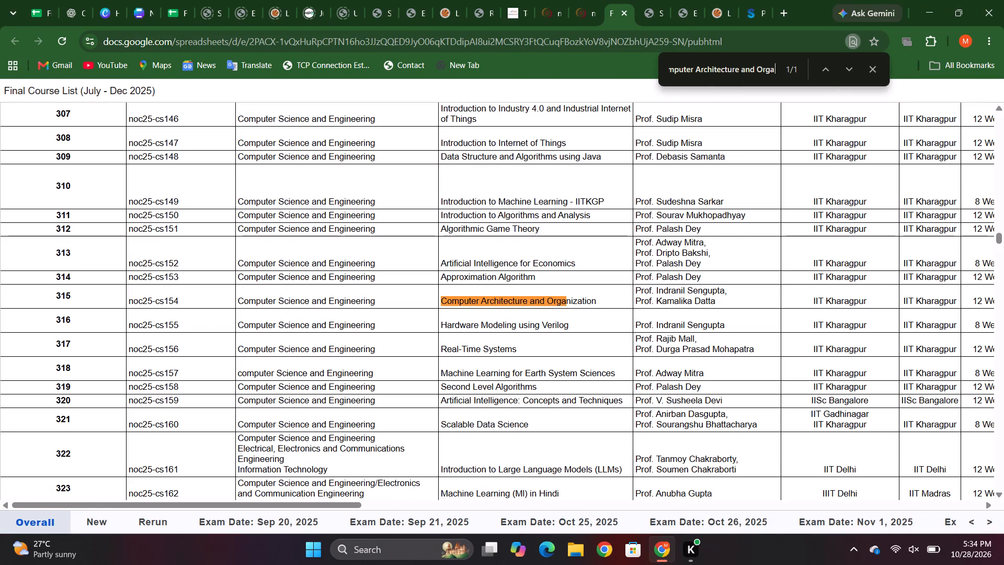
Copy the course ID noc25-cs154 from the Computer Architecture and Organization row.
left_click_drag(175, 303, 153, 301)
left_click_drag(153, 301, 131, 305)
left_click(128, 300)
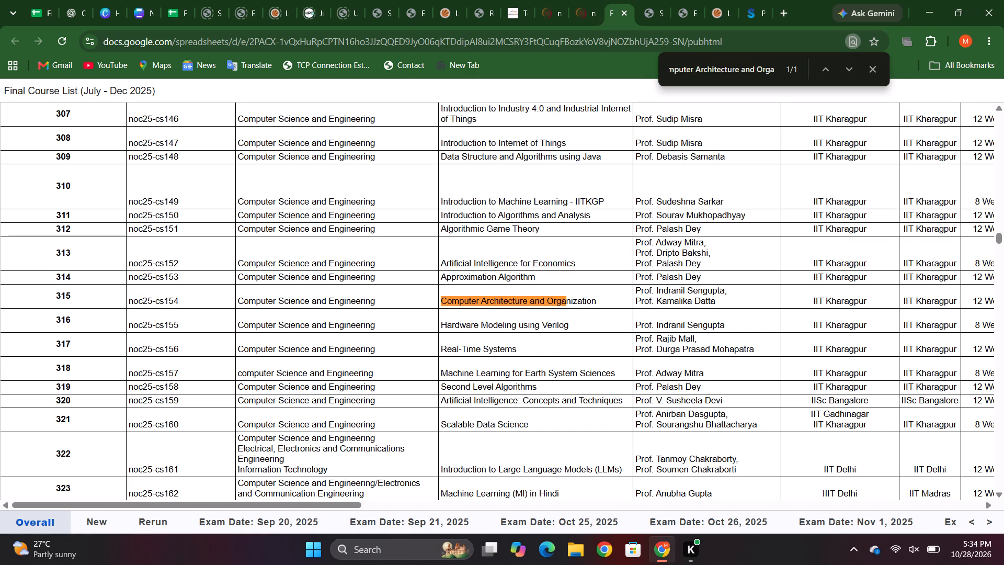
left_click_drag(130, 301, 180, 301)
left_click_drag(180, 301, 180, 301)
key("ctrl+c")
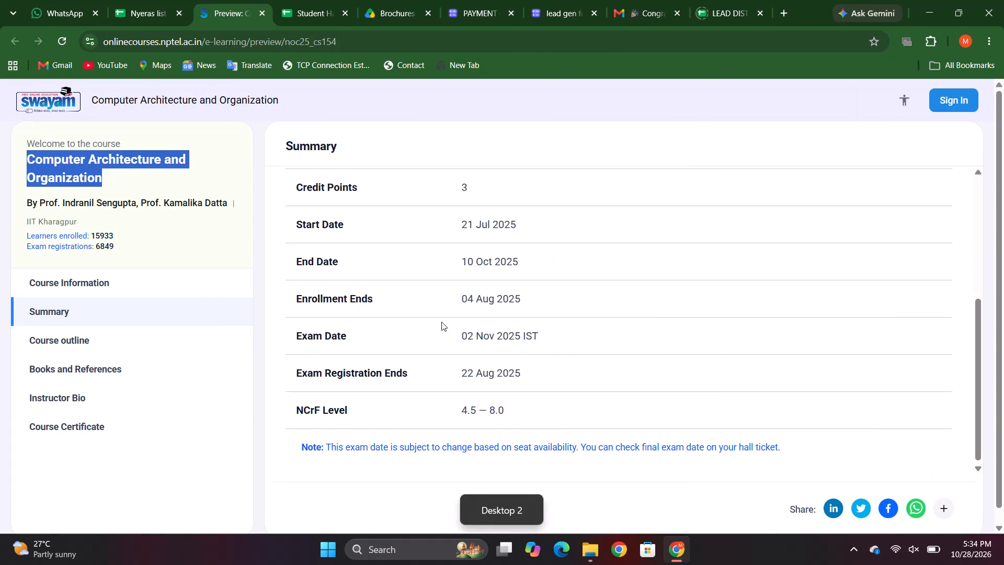
Compare the row 12 course code in the Student Hall Ticket Automation sheet with the course page and NPTEL sheet, and close the course page.
left_click(291, 0)
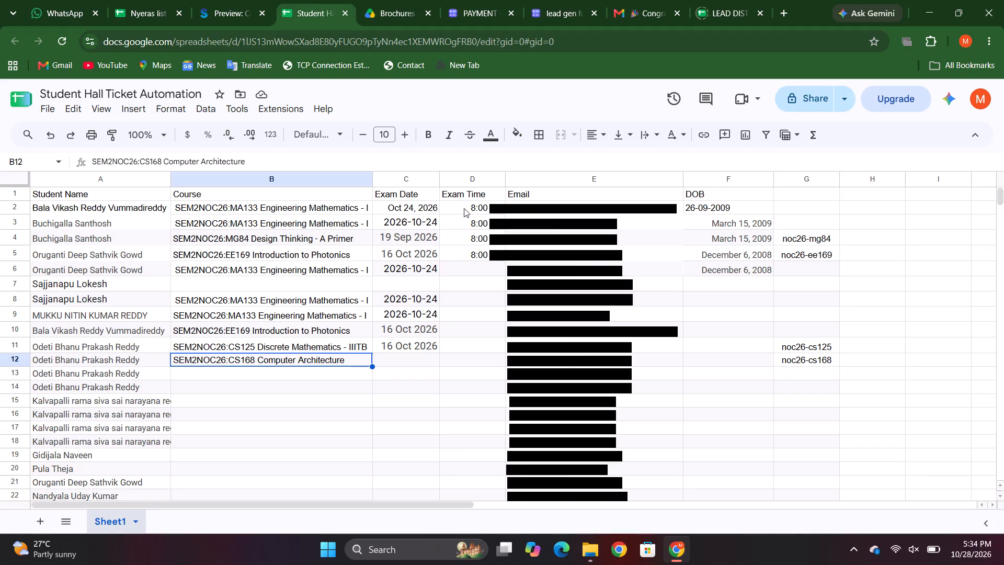
left_click(813, 357)
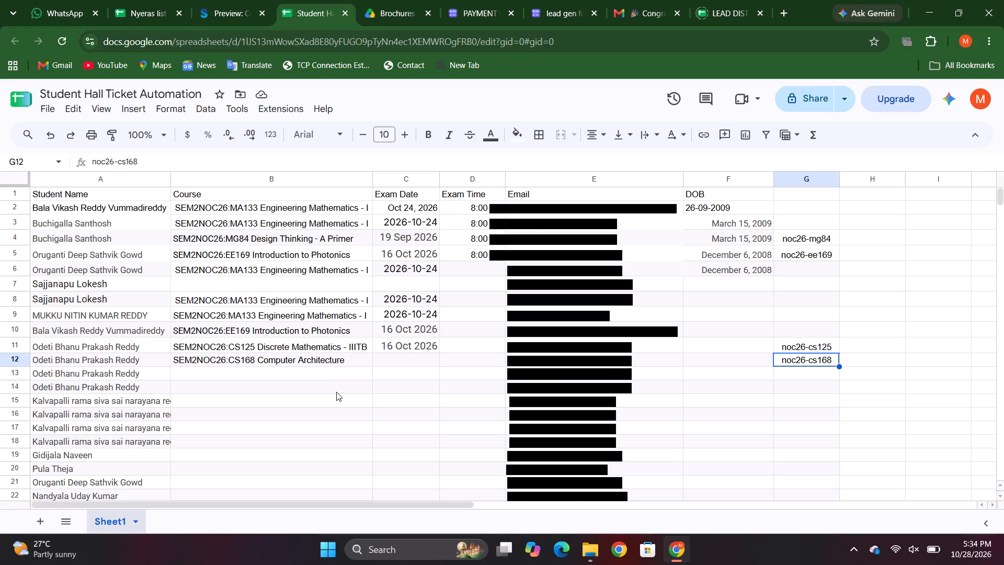
left_click(231, 0)
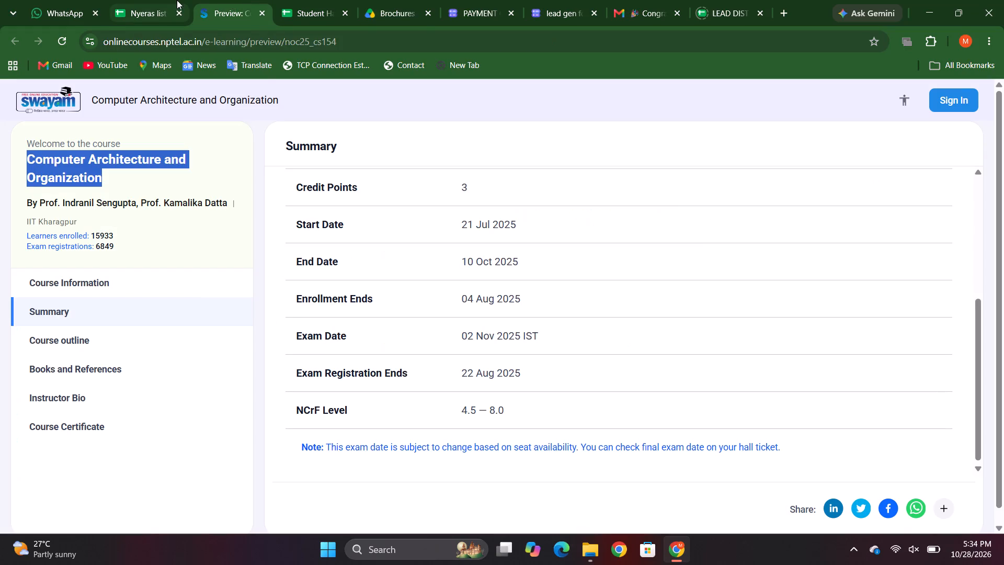
left_click(177, 0)
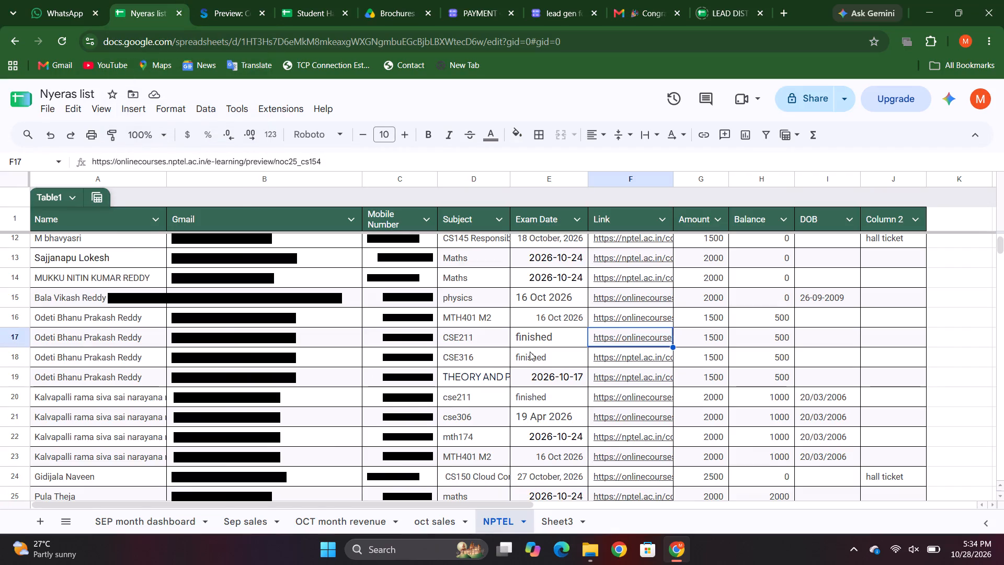
left_click(348, 358)
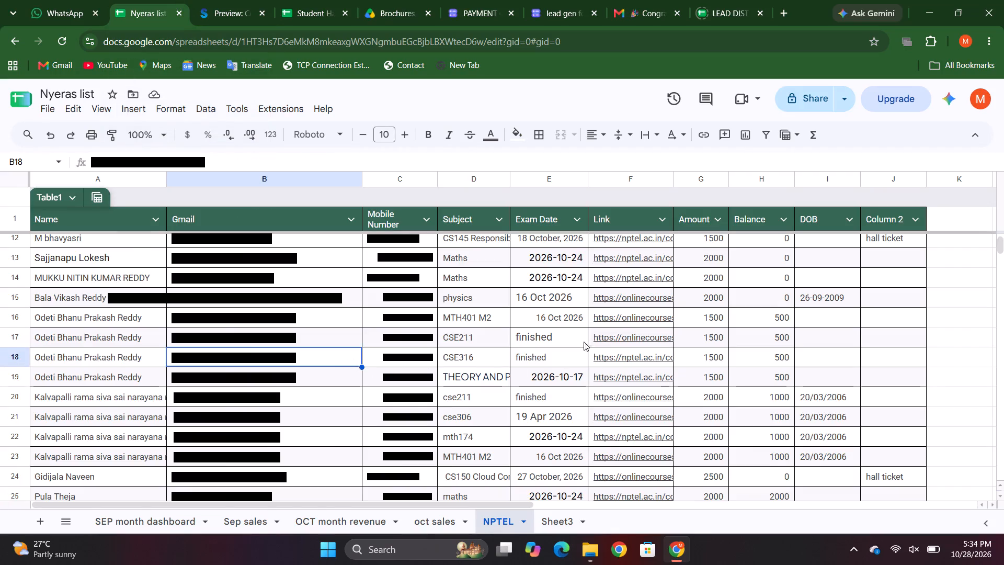
left_click(248, 0)
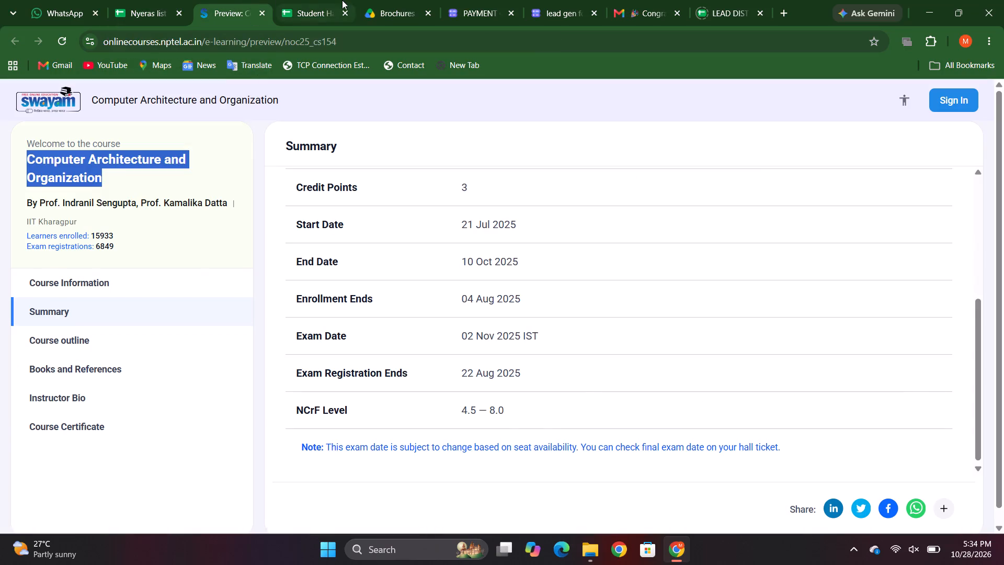
left_click(342, 0)
left_click(261, 15)
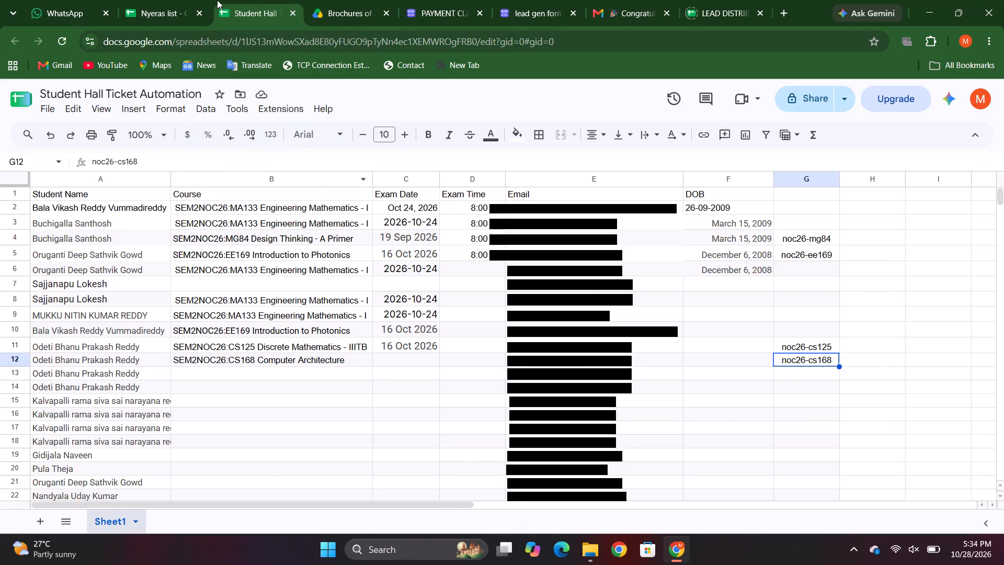
Open the NPTEL course link from row 18 of the Nyeras list's NPTEL sheet.
left_click(156, 0)
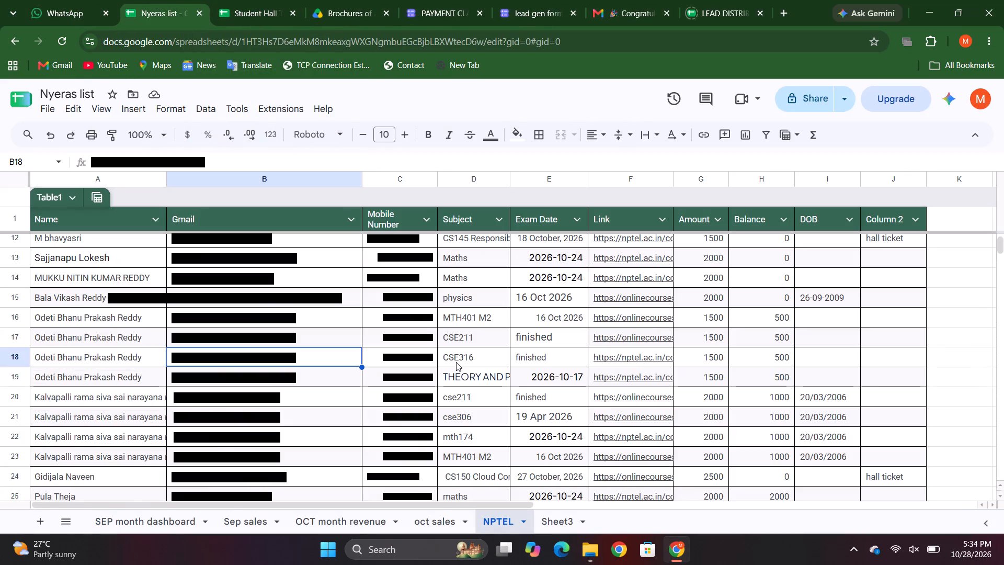
left_click(3, 360)
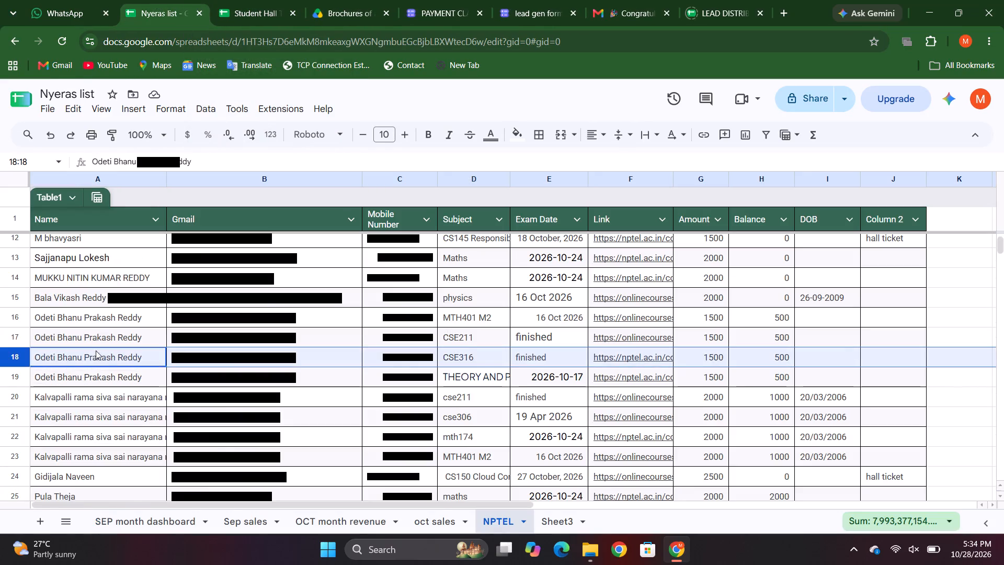
left_click(656, 356)
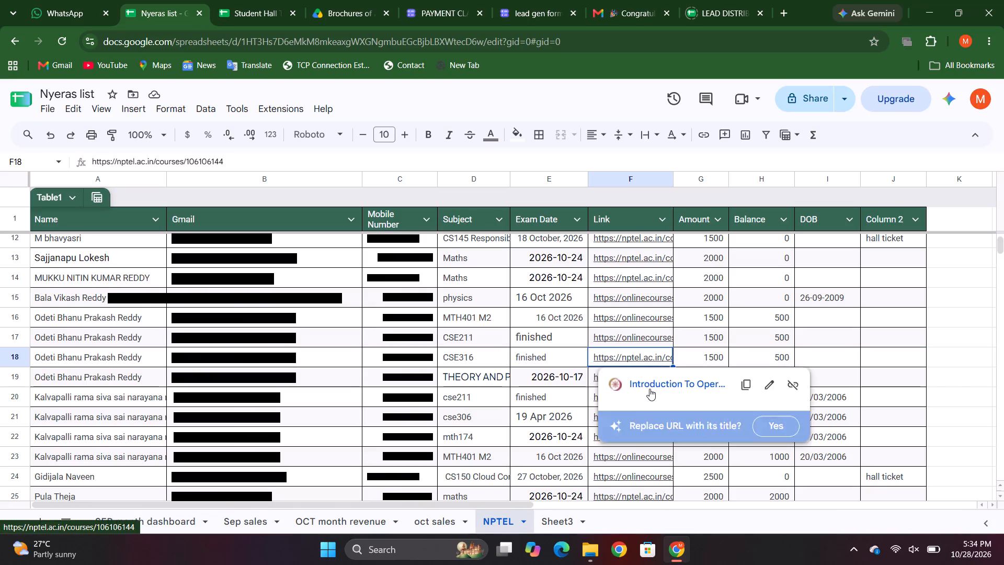
left_click(649, 389)
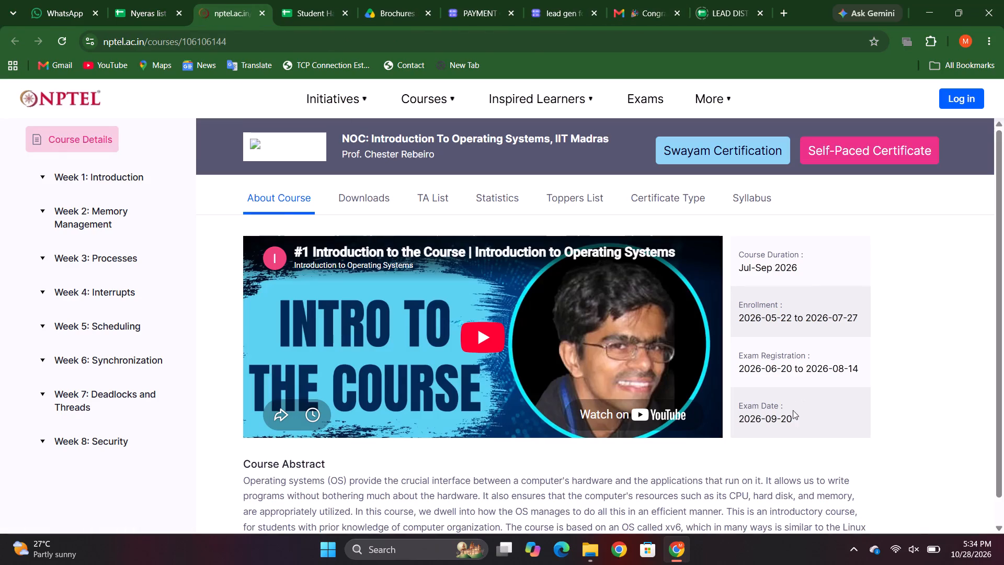
Copy the exam date 2026-09-20 from the course page into cell C13 of Student Hall Ticket Automation and reset the cell's fill colour.
left_click_drag(790, 420, 739, 421)
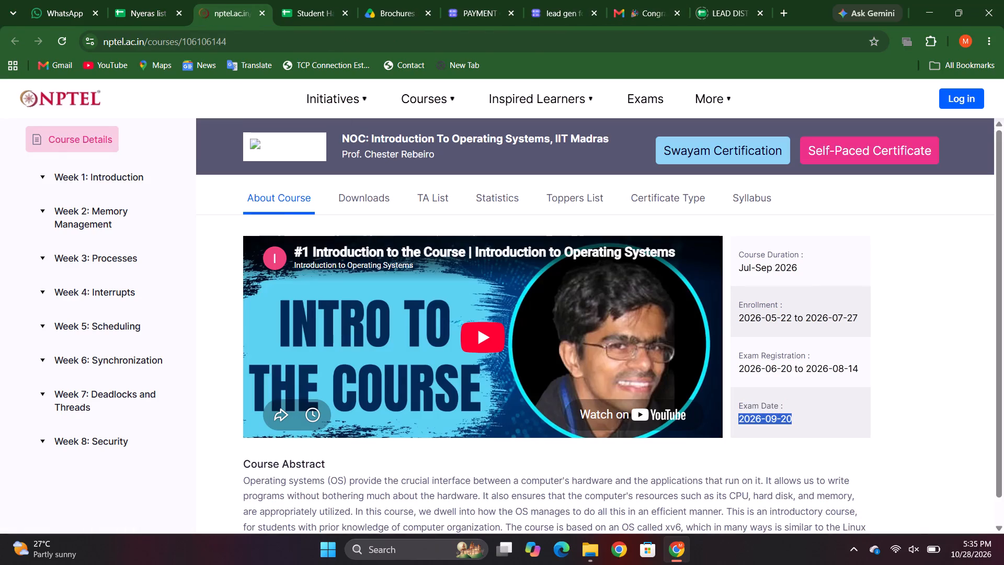
key("ctrl+c")
left_click(295, 0)
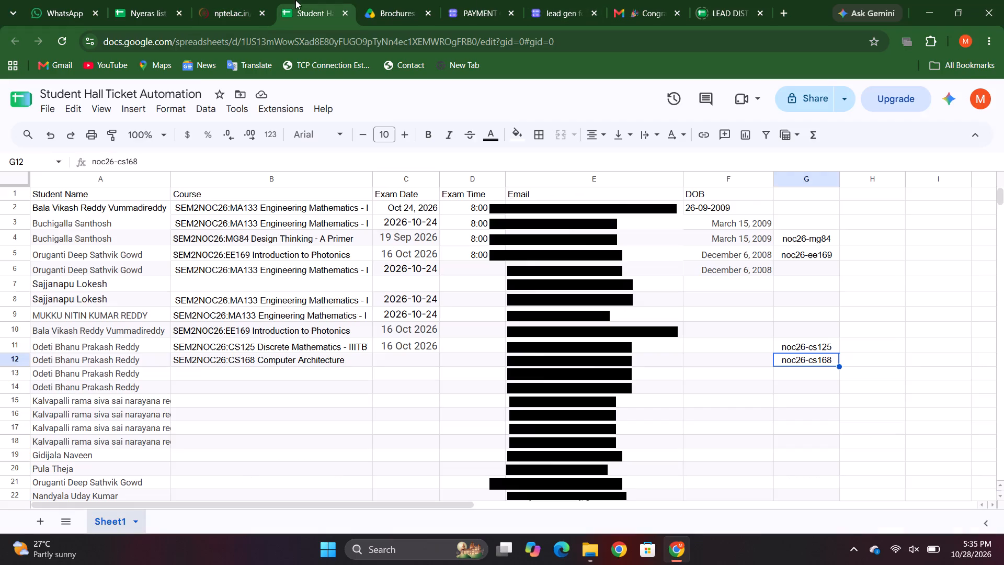
left_click(405, 373)
key("ctrl+v")
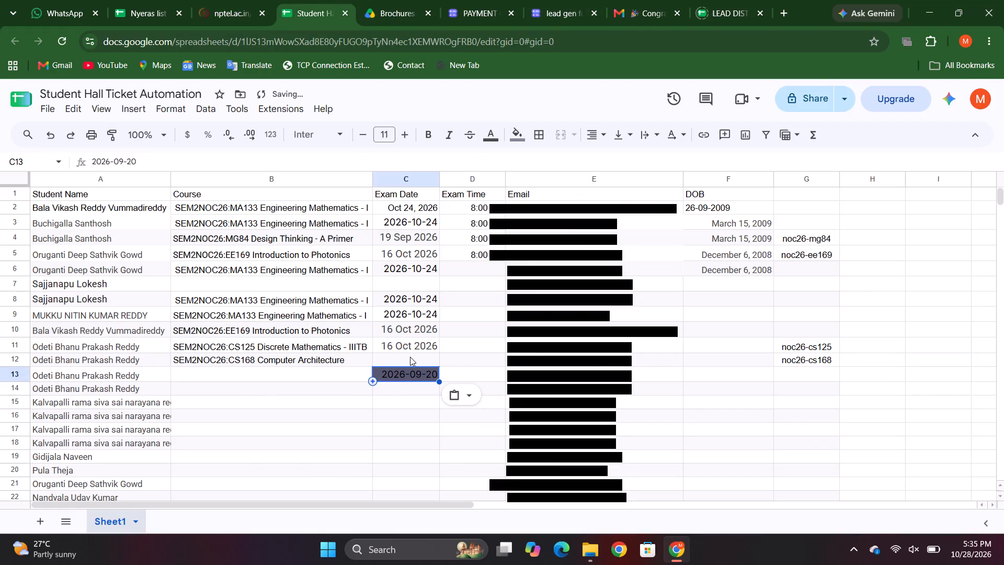
left_click(515, 125)
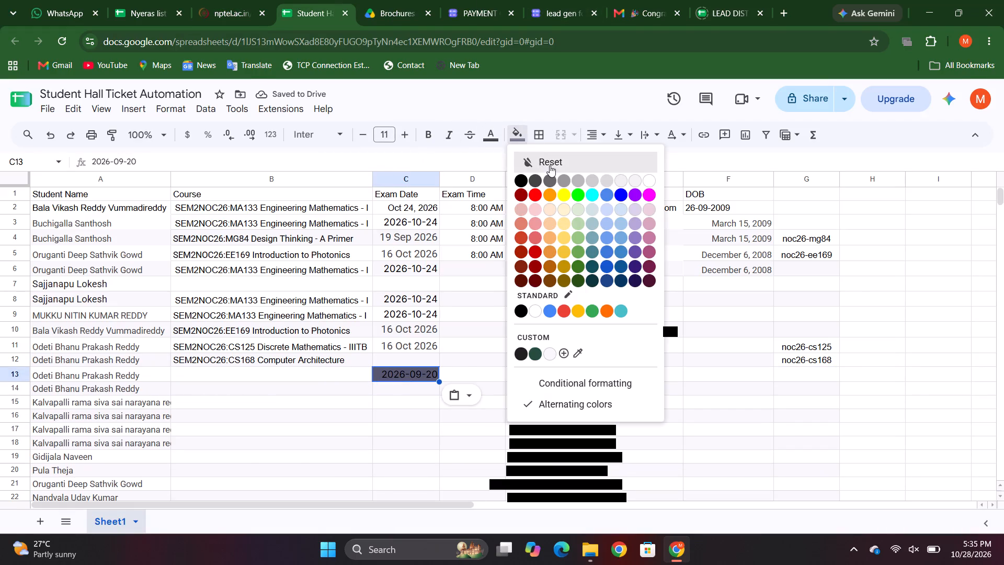
left_click(550, 165)
Search the July-Dec 2026 final course list for "Introduction To Operating Systems", using the title copied from the course page.
left_click(249, 372)
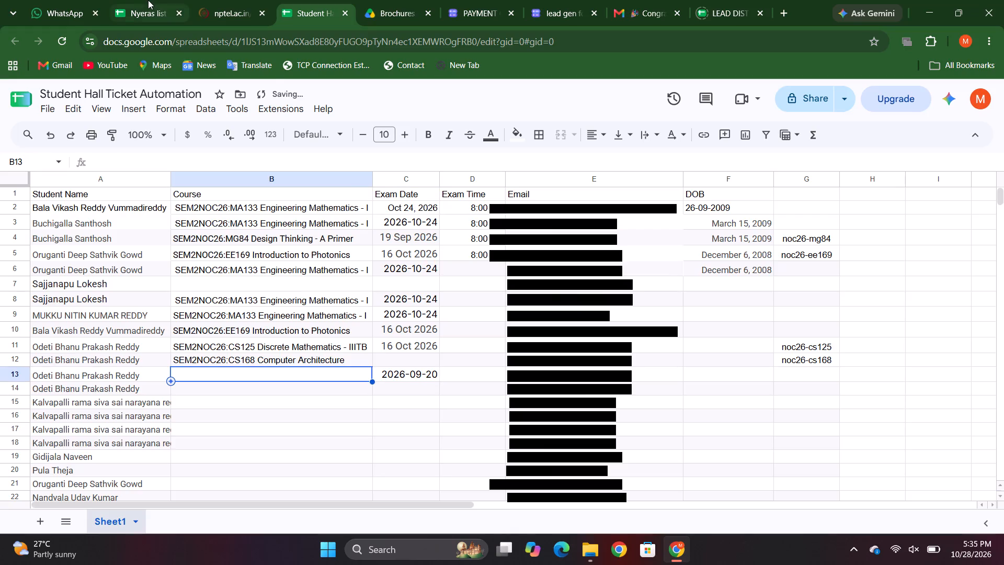
left_click(127, 0)
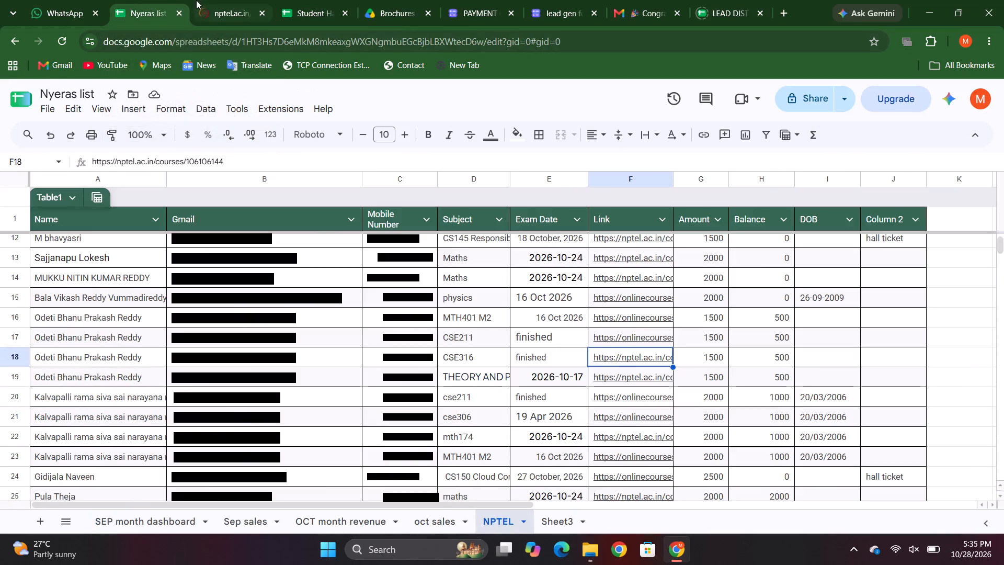
left_click(196, 0)
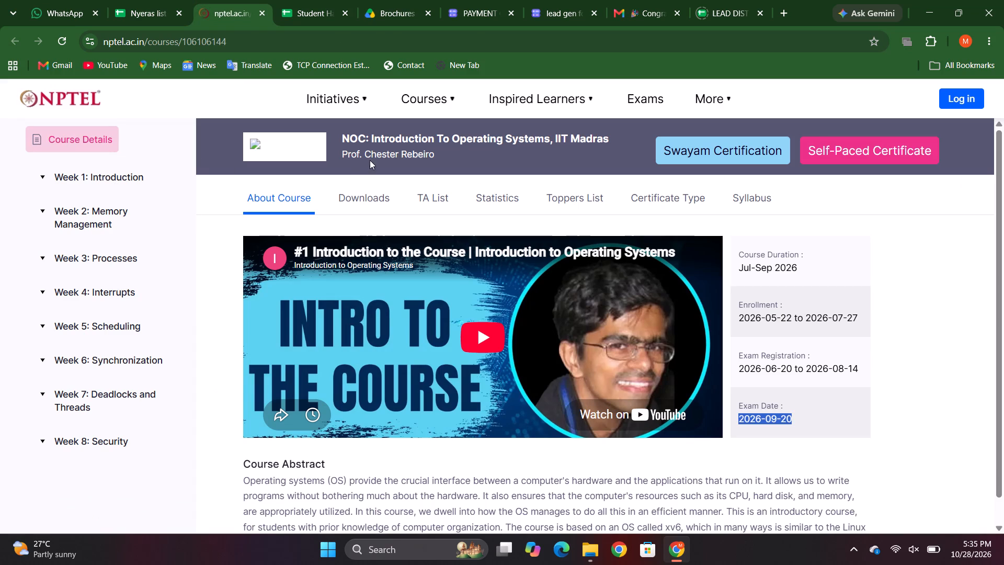
left_click_drag(372, 138, 547, 131)
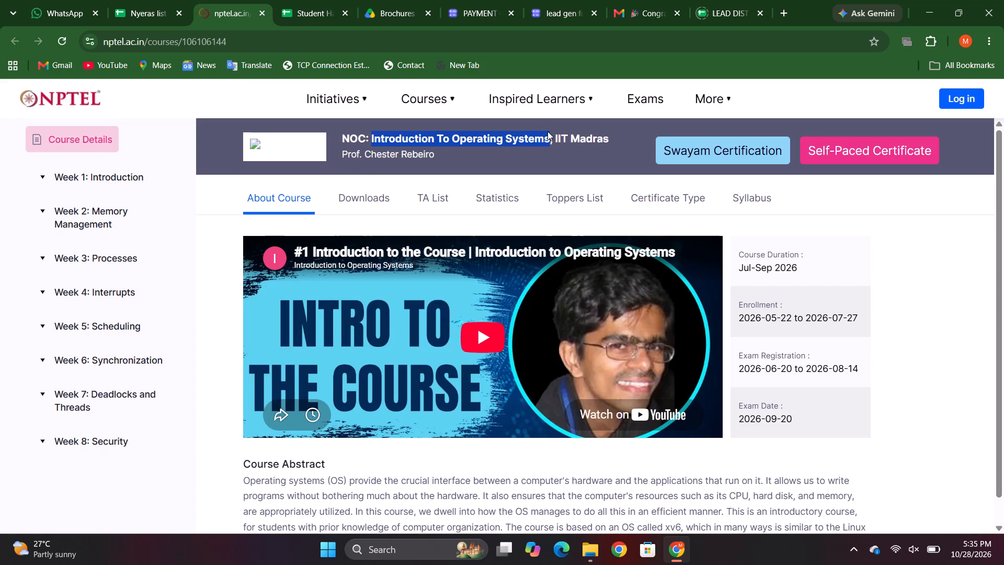
key("ctrl+c")
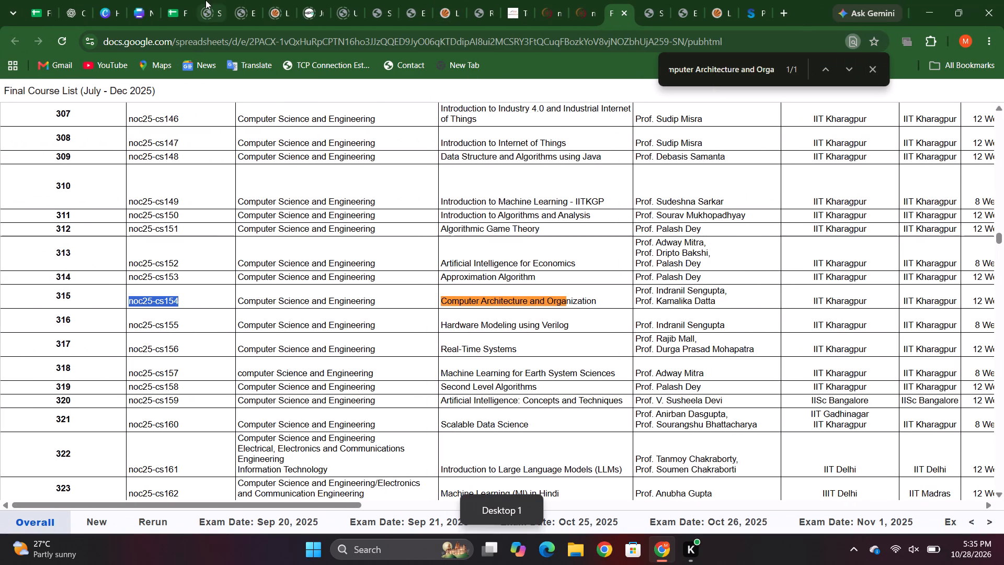
left_click(49, 0)
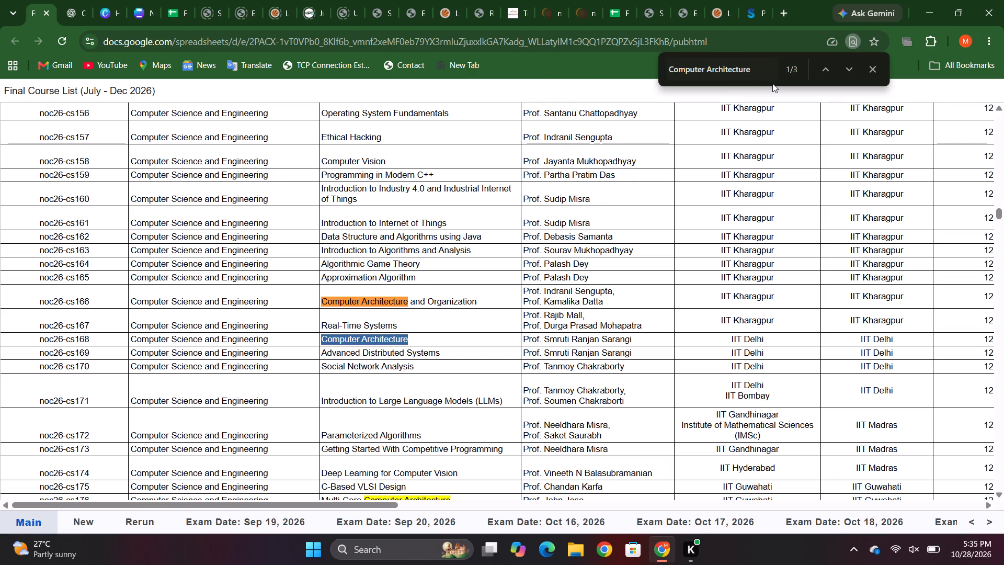
left_click(766, 77)
key("ctrl+a")
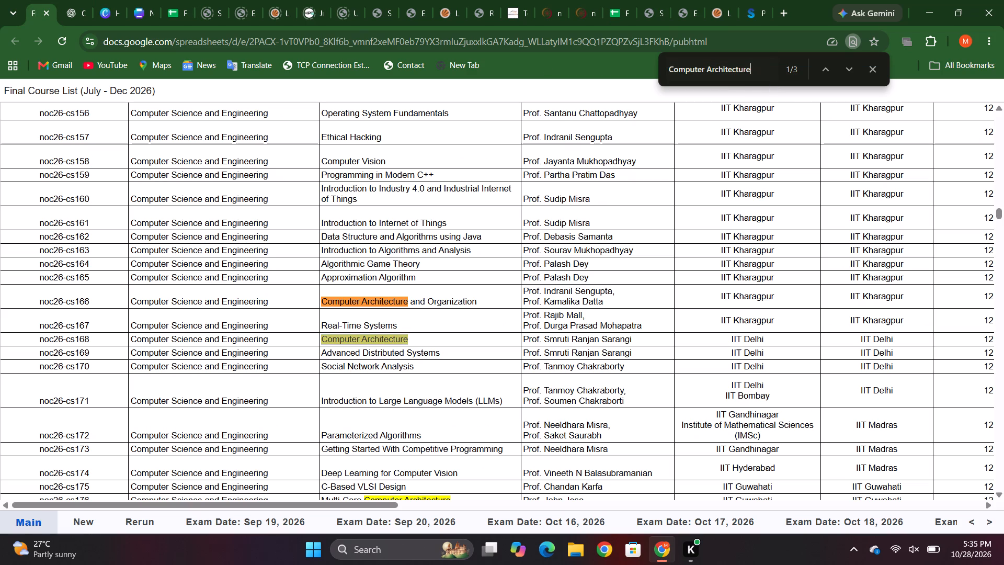
key("ctrl+v")
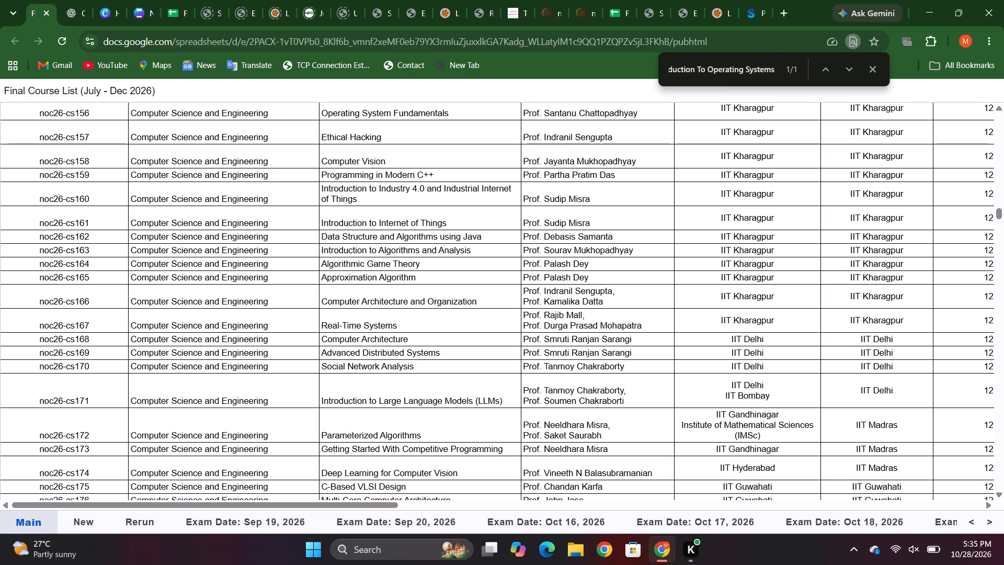
left_click(826, 77)
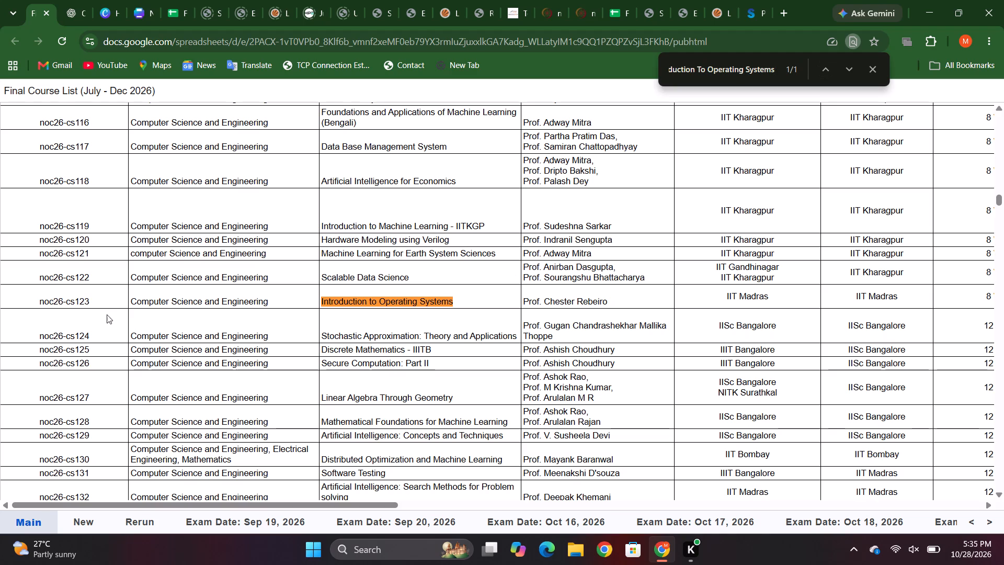
Copy the course ID noc26-cs123 from the Introduction to Operating Systems row into cell G13 of the Student Hall Ticket Automation sheet.
left_click_drag(90, 306, 35, 303)
key("ctrl+c")
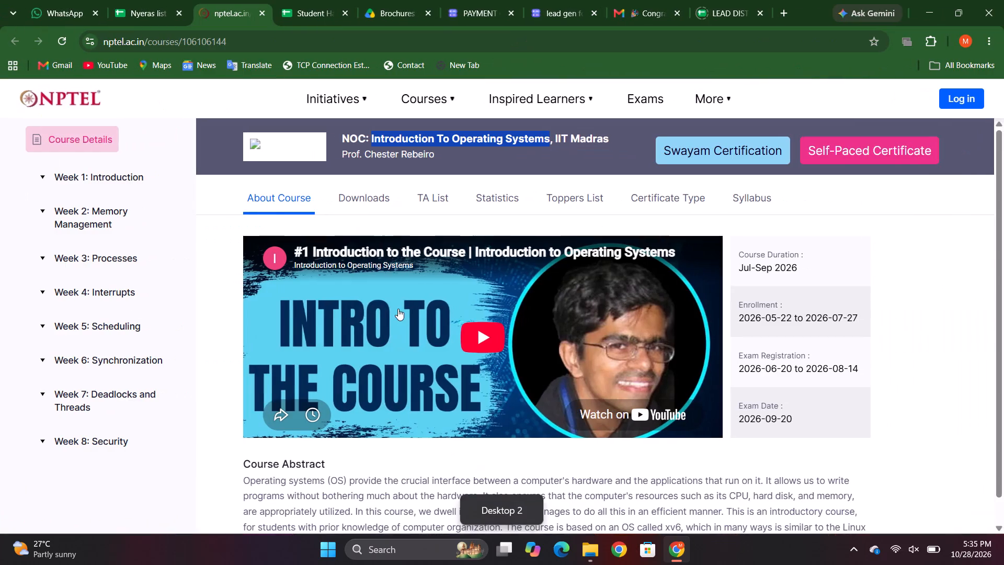
left_click(308, 0)
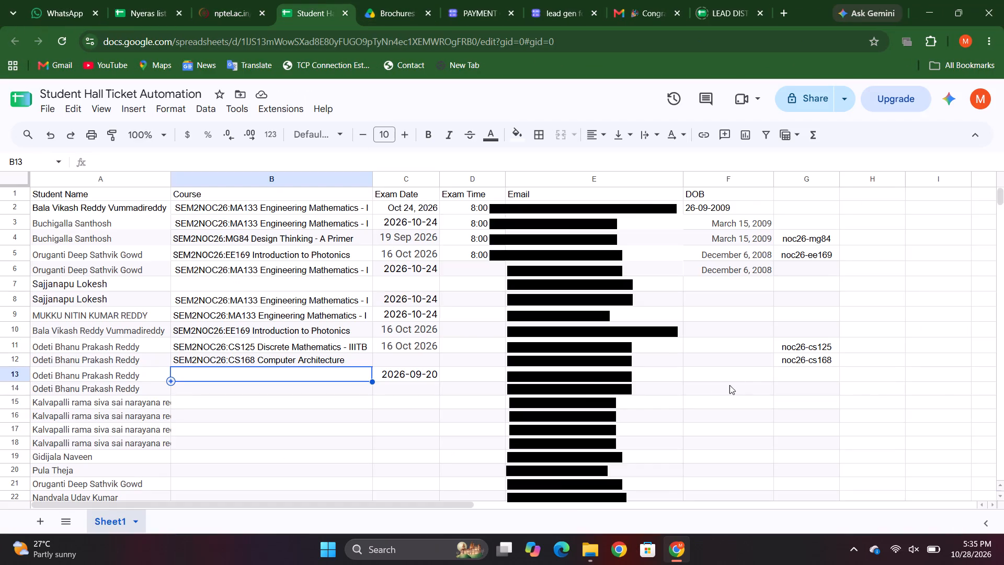
left_click(789, 381)
key("ctrl+v")
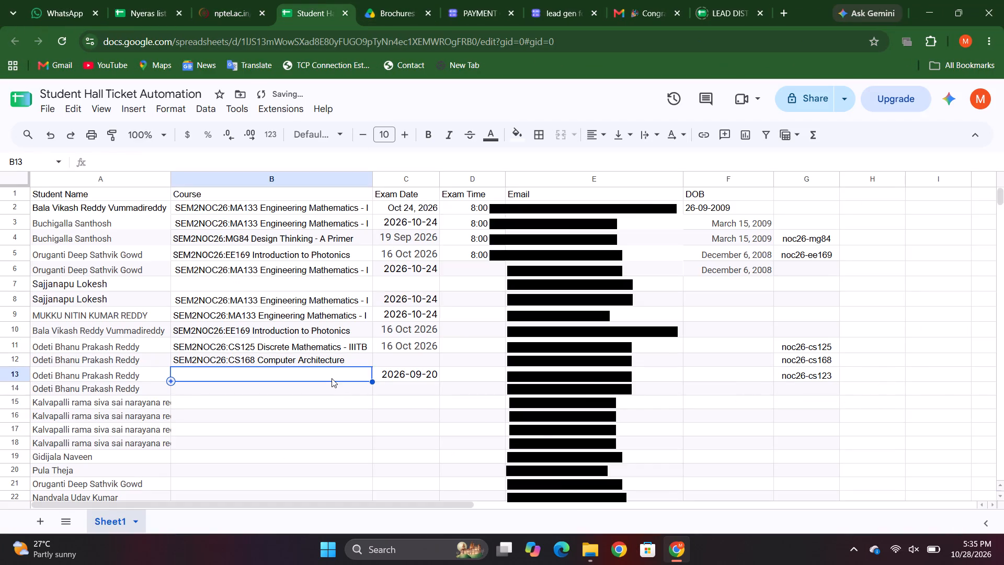
Enter "SEM2NOC26:CS123 Introduction to Operating Systems" in cell B13, copying the title from the course list, and close the course page.
type("SEM2")
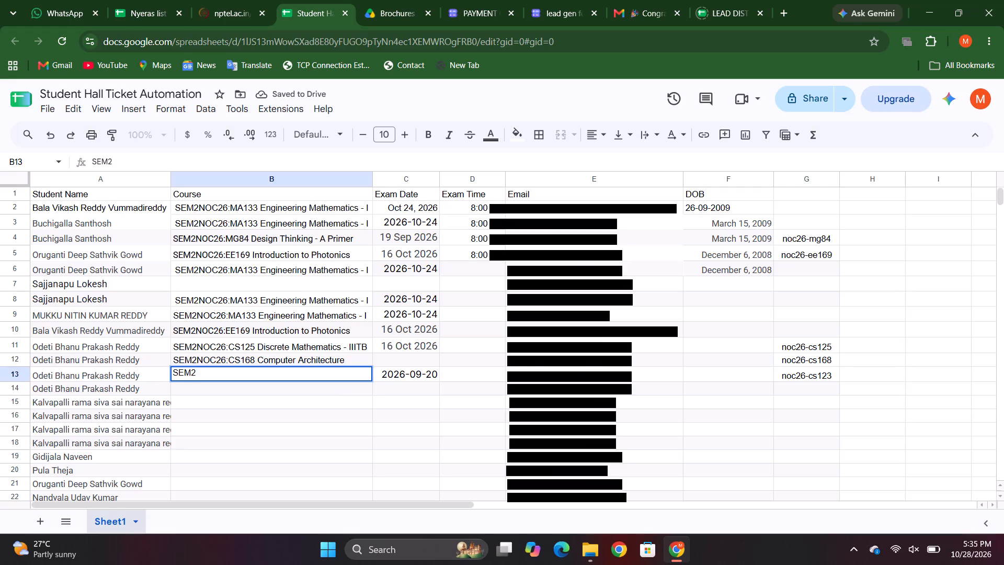
type("NOC2")
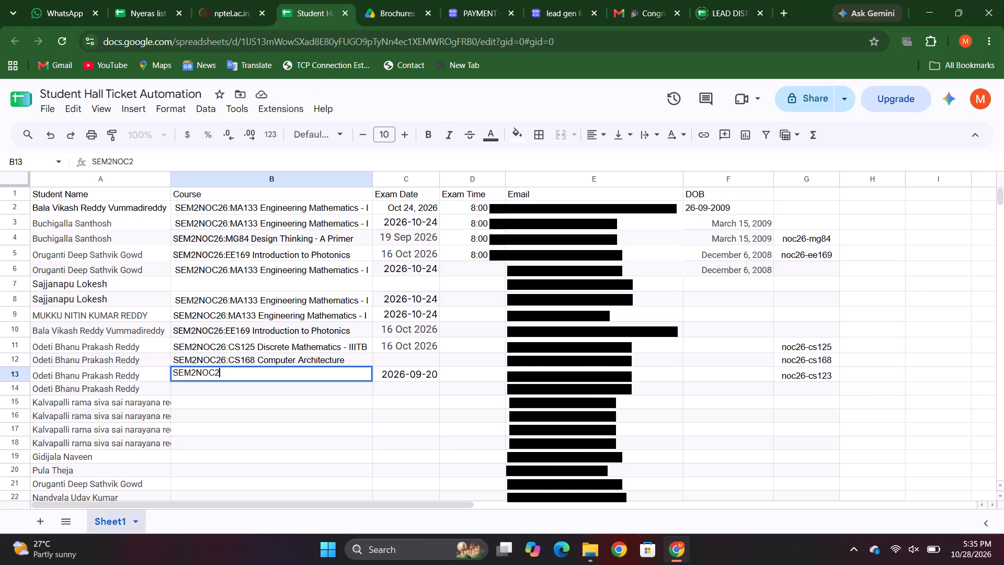
key("6")
key("shift+colon")
type("CS")
type("123")
key("space")
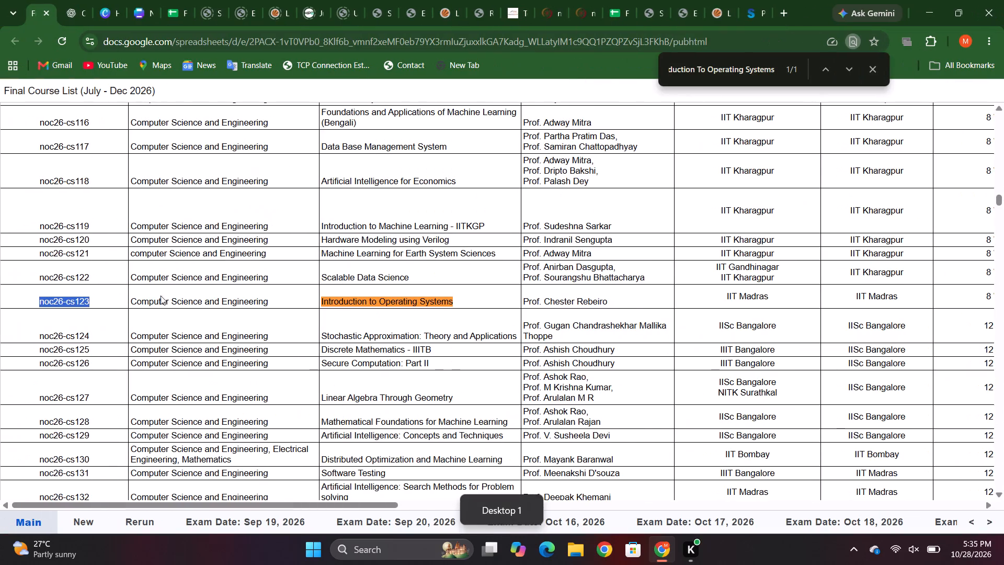
left_click_drag(322, 302, 349, 302)
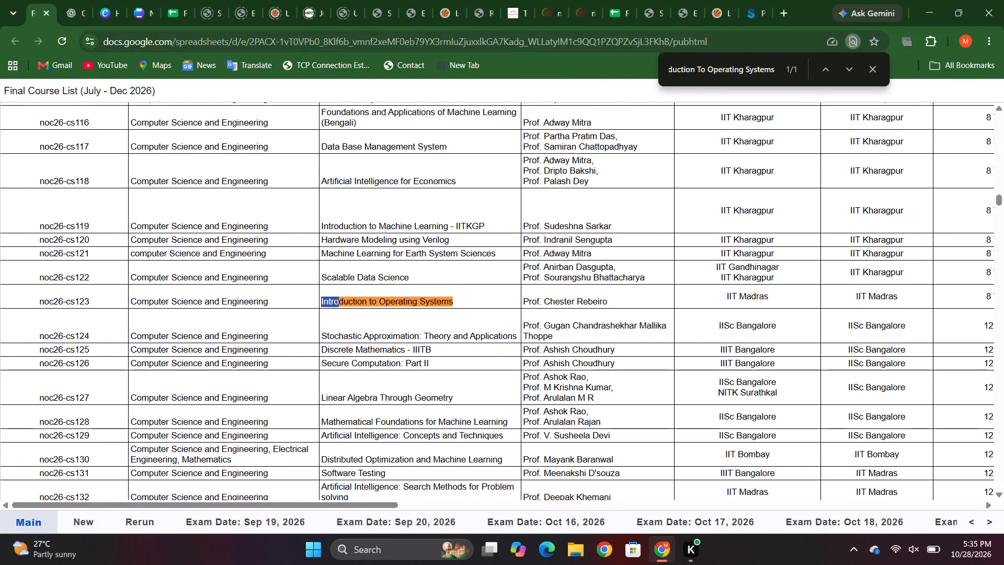
left_click_drag(349, 302, 458, 301)
key("ctrl+c")
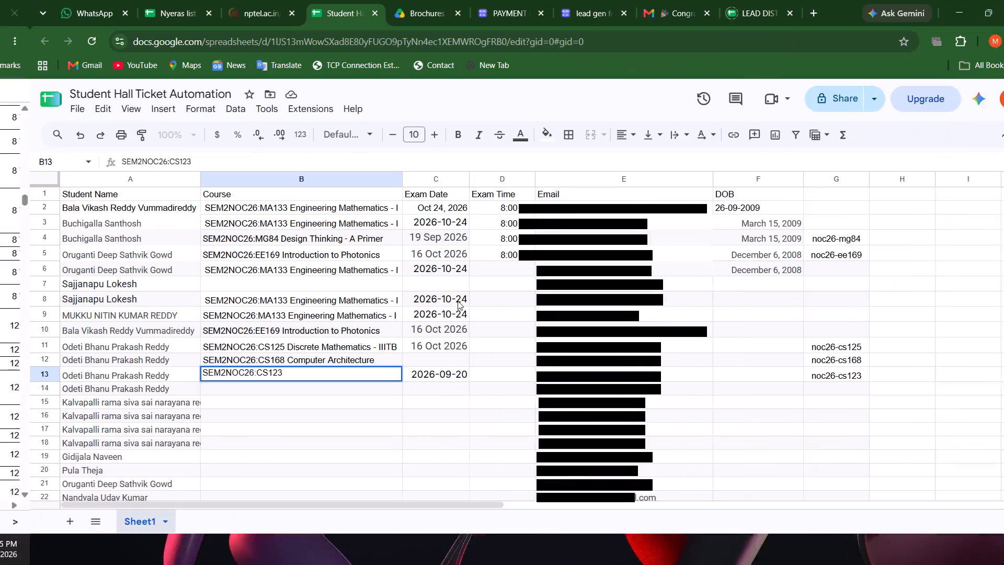
key("ctrl+v")
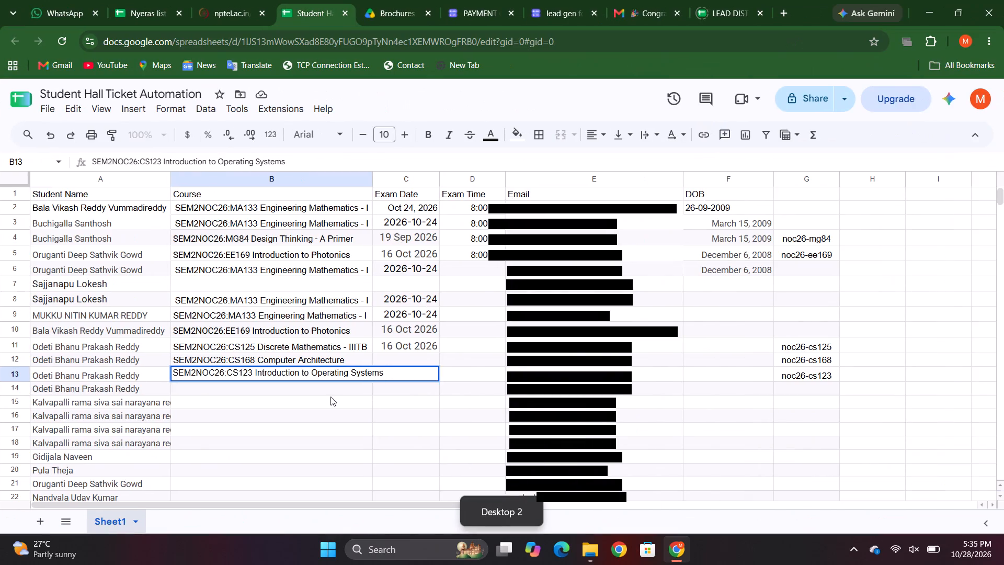
left_click(324, 389)
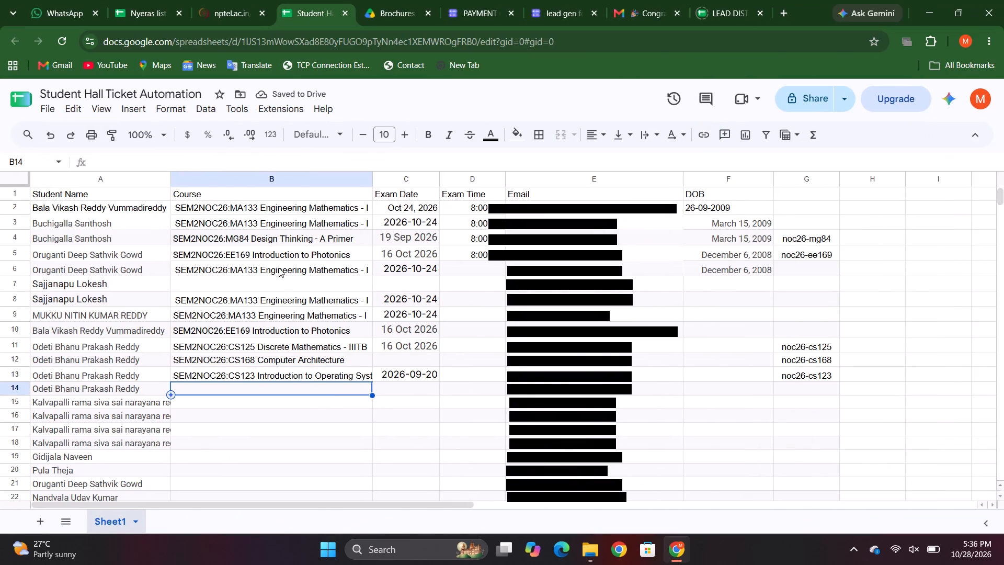
left_click(266, 13)
Widen the Subject column in the Nyeras list's NPTEL sheet to show more of the row 19 course title.
left_click(161, 0)
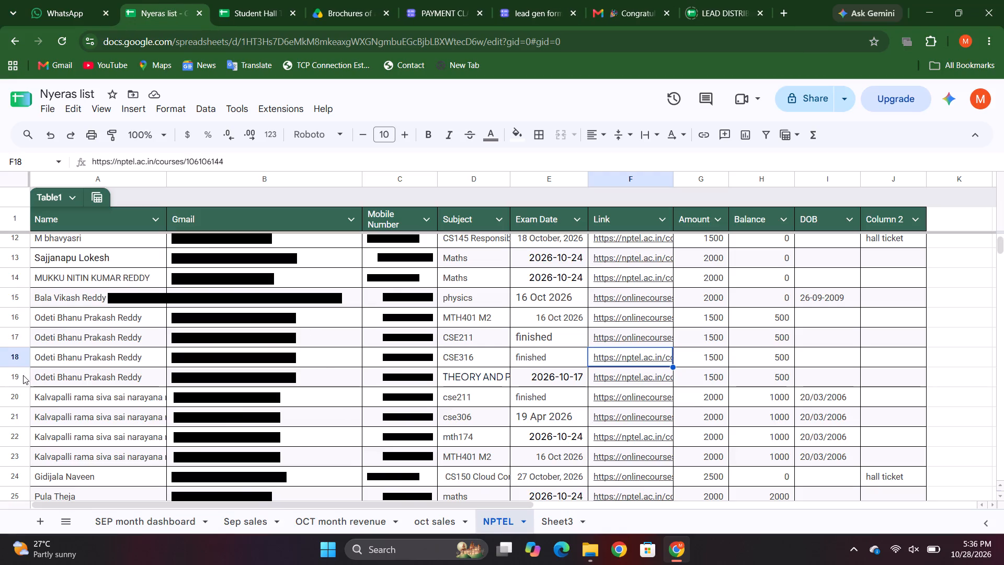
left_click(23, 375)
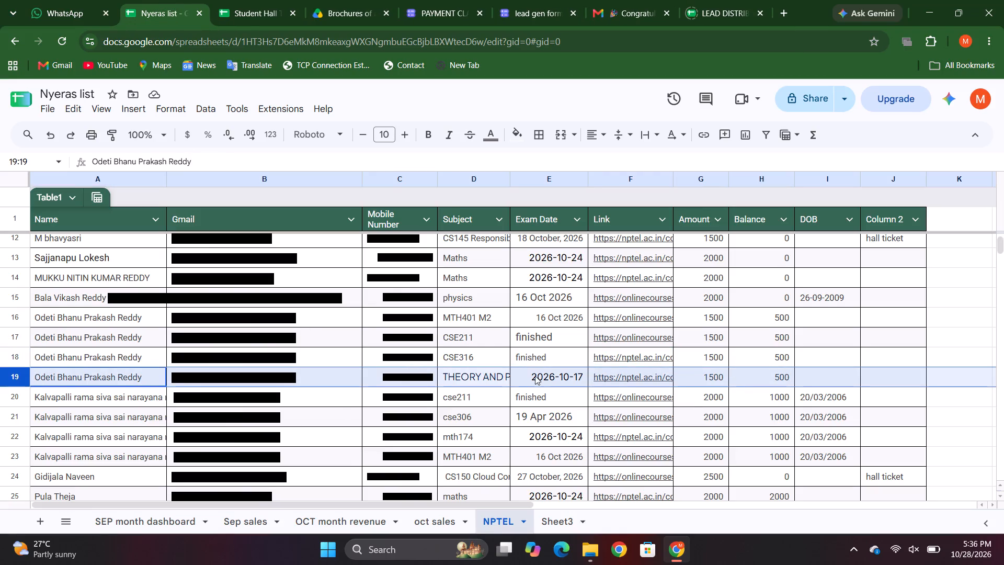
left_click(493, 376)
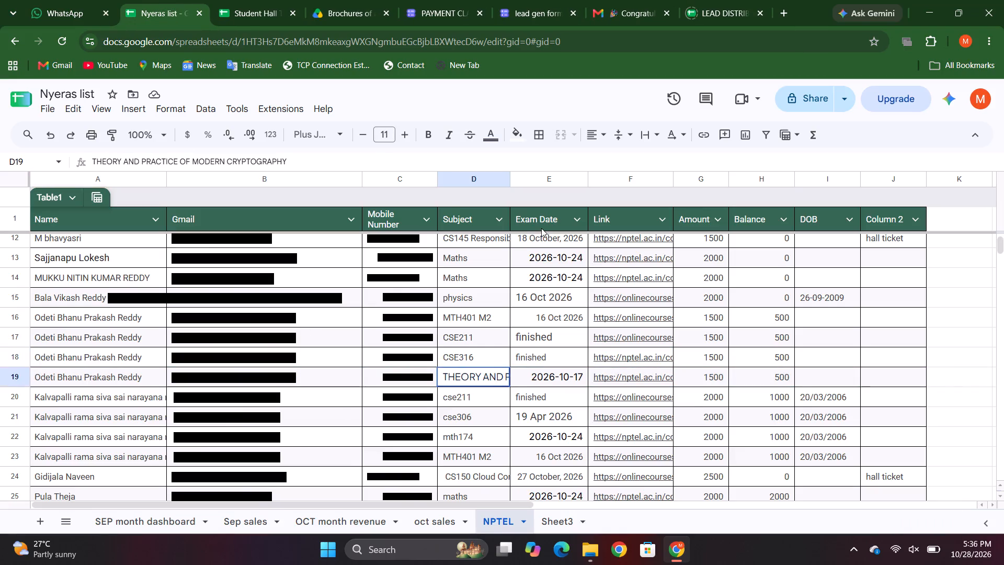
left_click_drag(509, 179, 537, 178)
left_click_drag(537, 178, 588, 172)
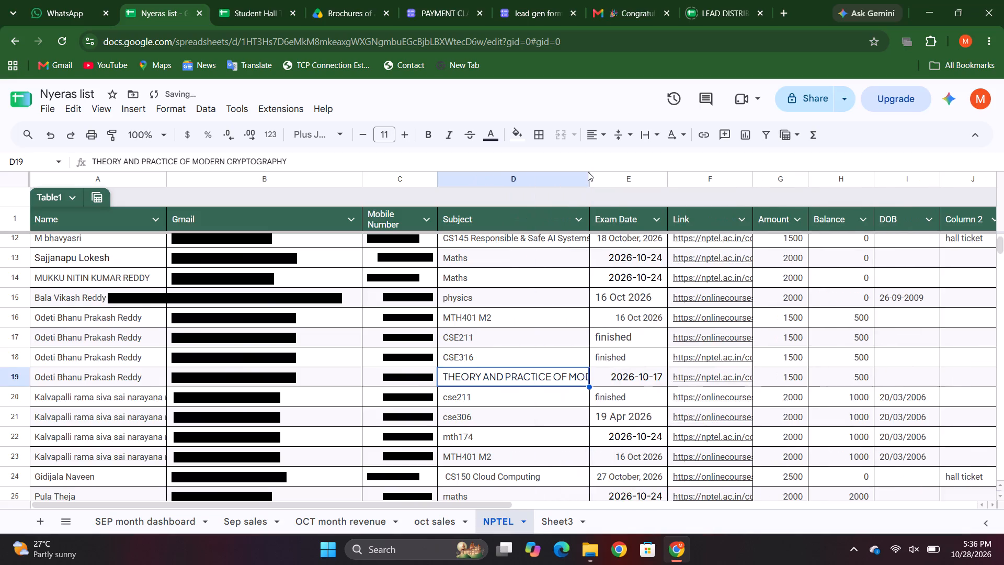
left_click(588, 172)
Widen the Subject column of the Nyeras list's NPTEL sheet to read the row 19 course title, and narrow it again.
left_click_drag(588, 175, 643, 184)
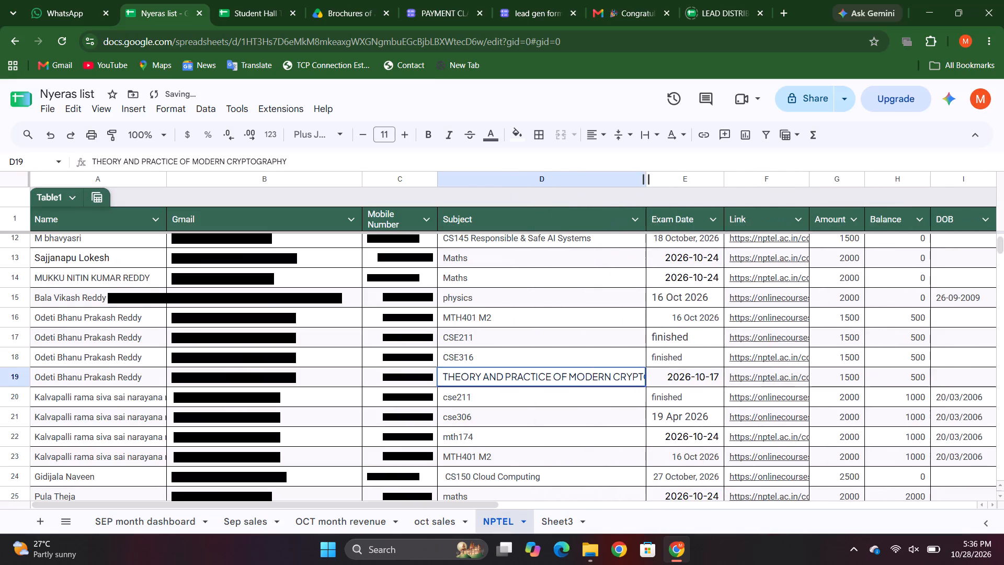
left_click_drag(643, 184, 553, 192)
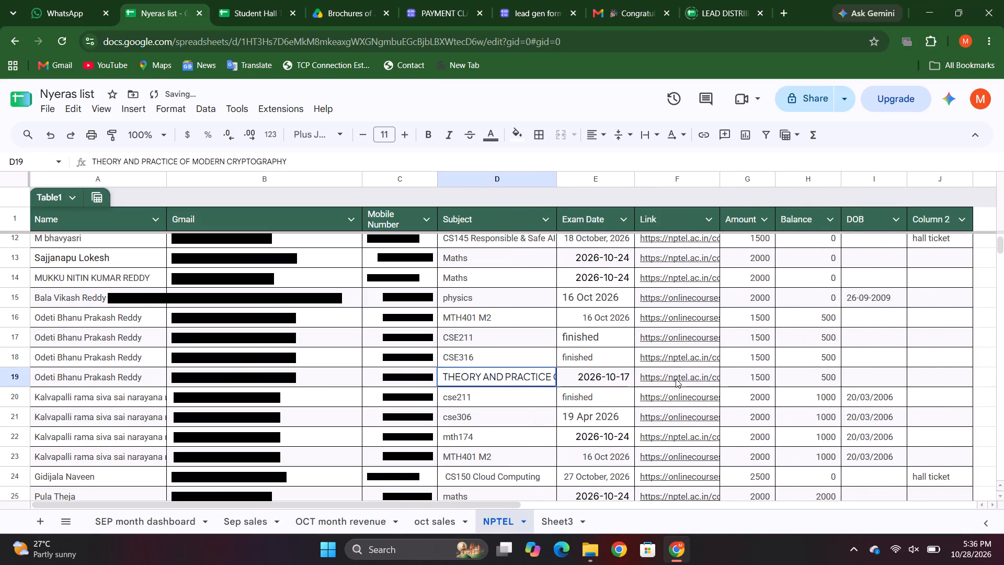
Open the row 19 course link and search the July-Dec 2026 final course list for "Theory and Practice of Modern Cryptography", copied from the course page.
left_click(697, 400)
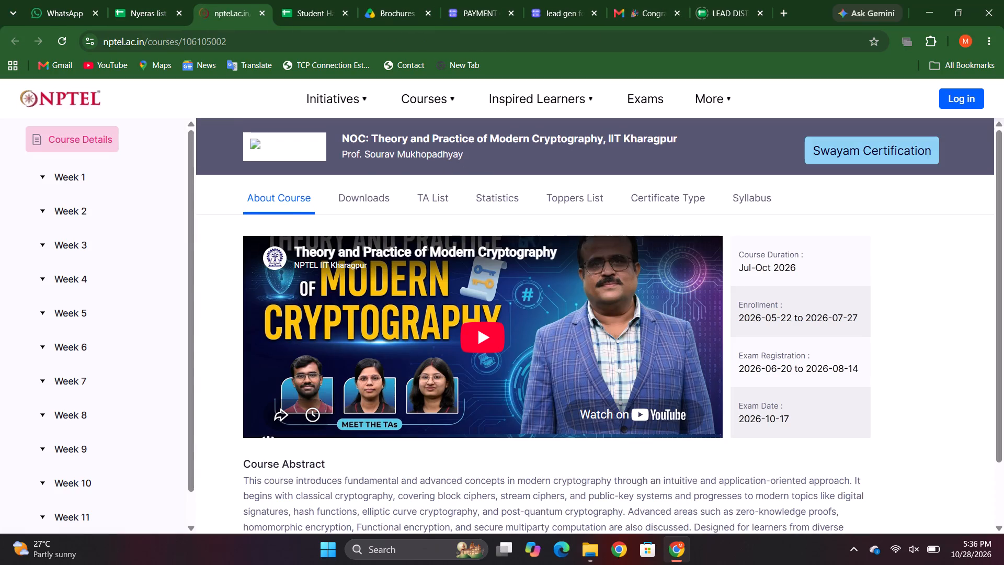
left_click_drag(371, 138, 581, 143)
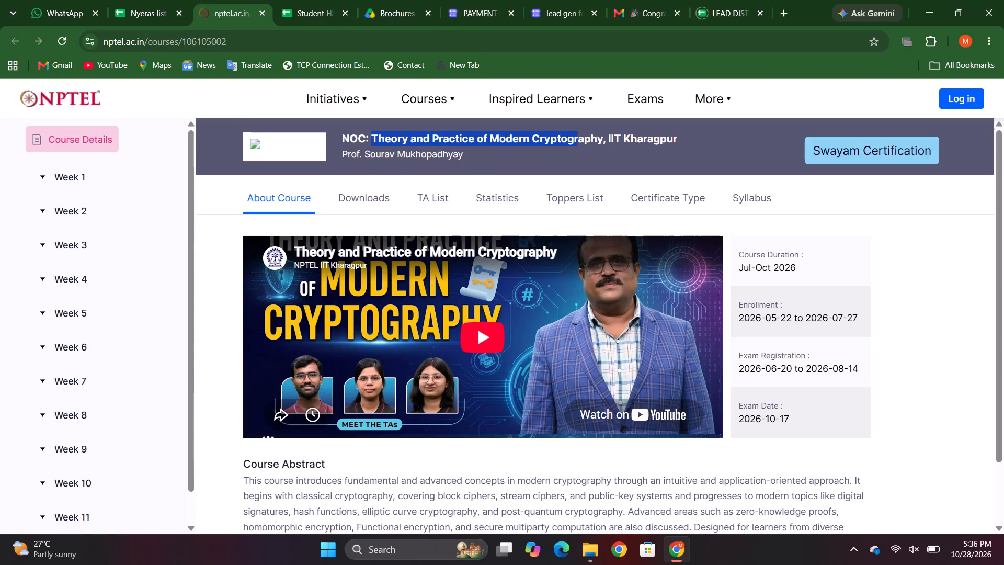
left_click_drag(581, 143, 606, 143)
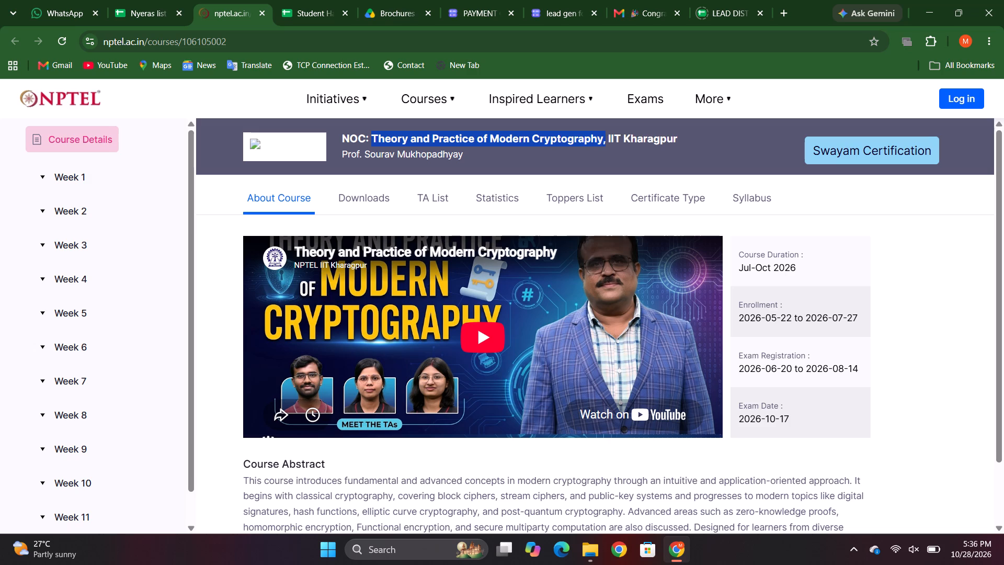
left_click_drag(606, 143, 601, 142)
key("ctrl+c")
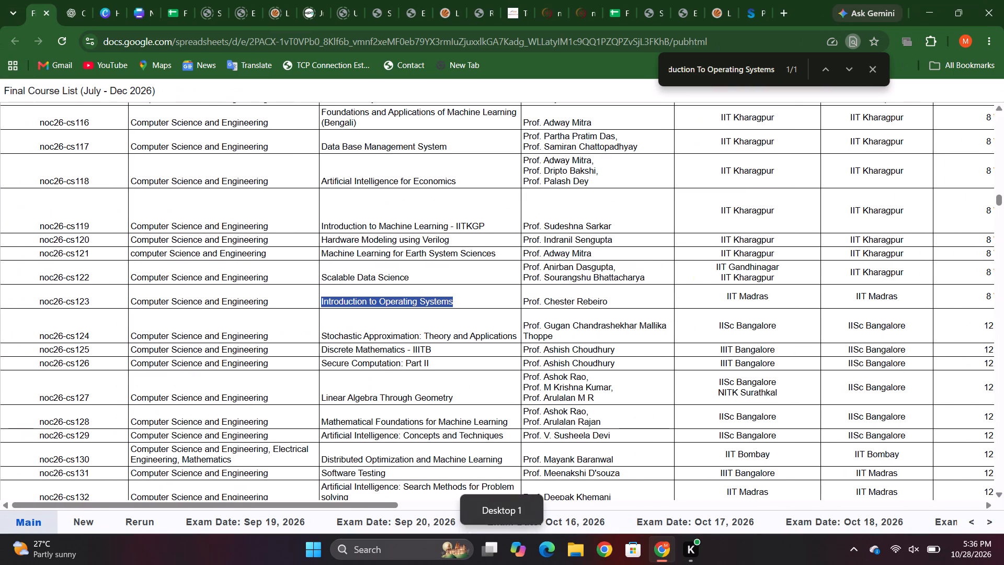
left_click(706, 66)
key("ctrl+a")
key("ctrl+v")
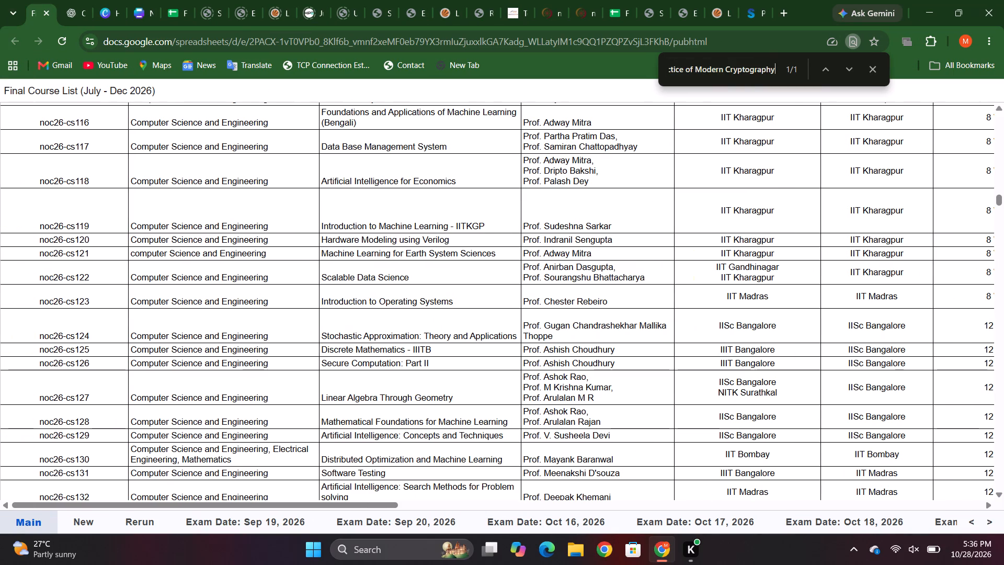
left_click(827, 62)
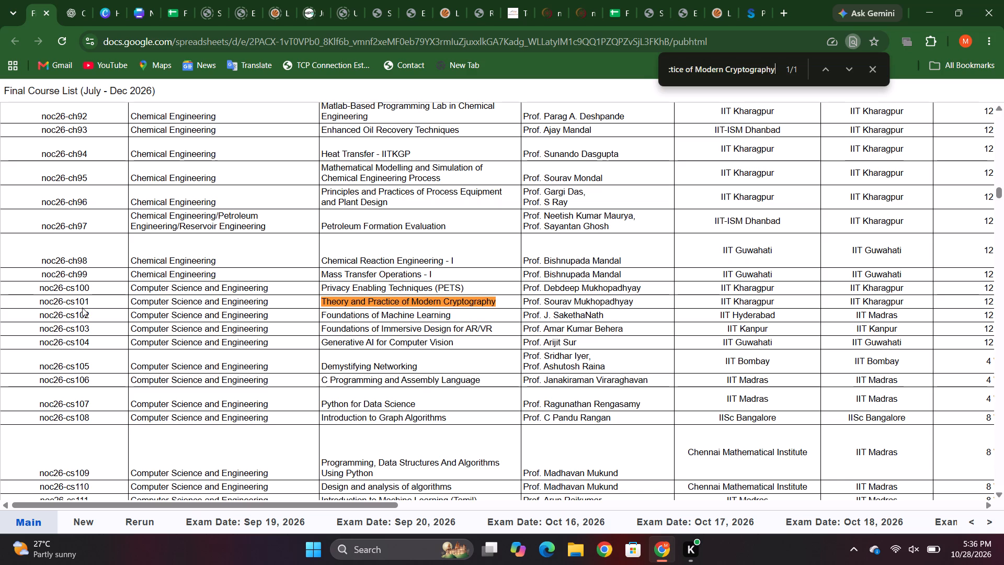
Copy the course ID noc26-cs101 from the Theory and Practice of Modern Cryptography row into cell G14 of the Student Hall Ticket Automation sheet.
left_click_drag(87, 301, 39, 306)
key("ctrl+c")
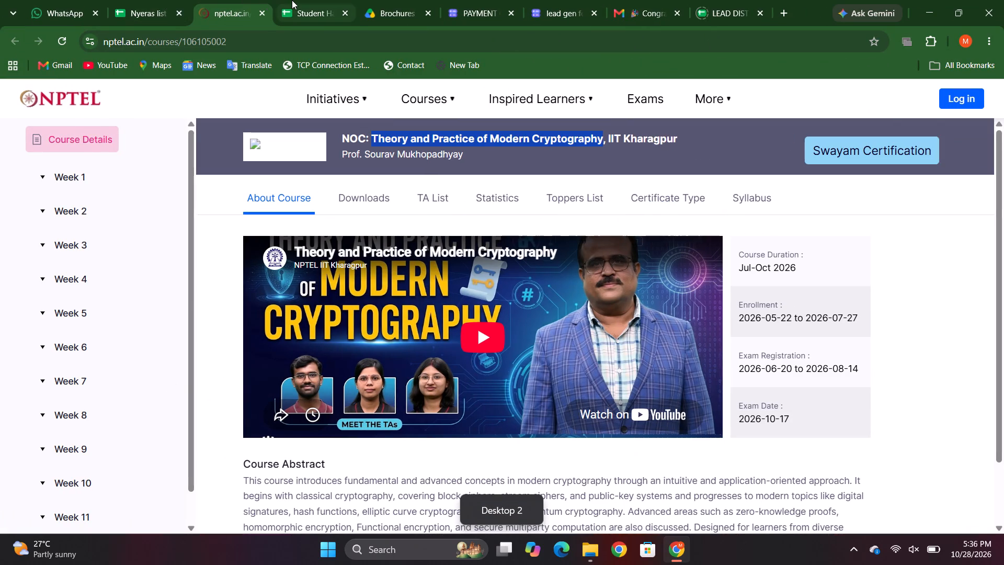
left_click(292, 0)
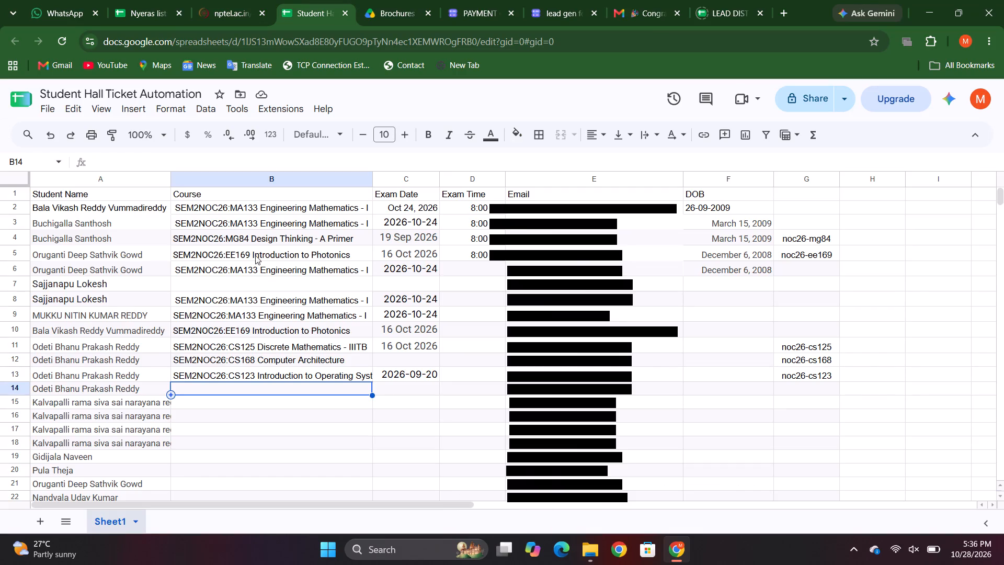
left_click(792, 381)
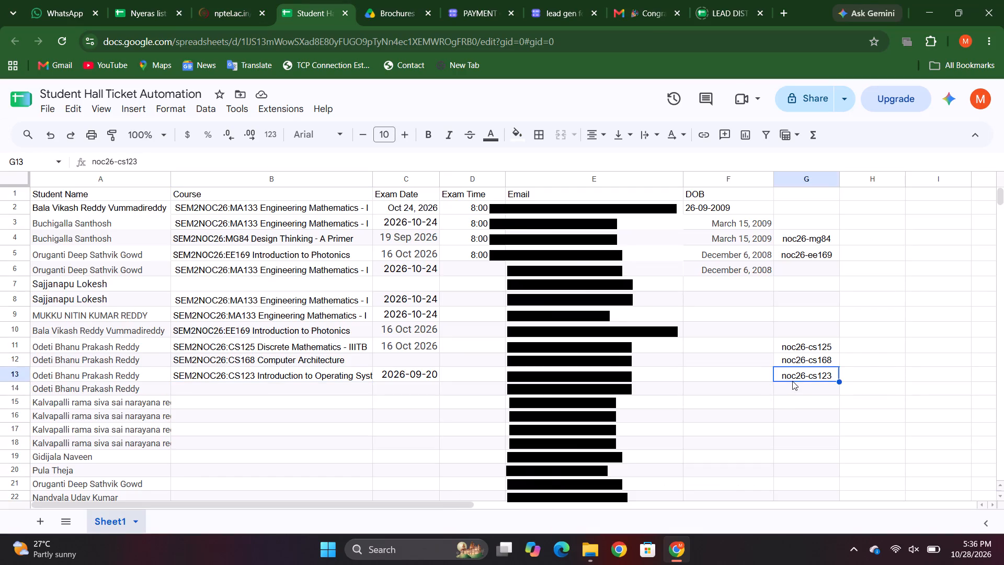
left_click(796, 390)
key("ctrl+v")
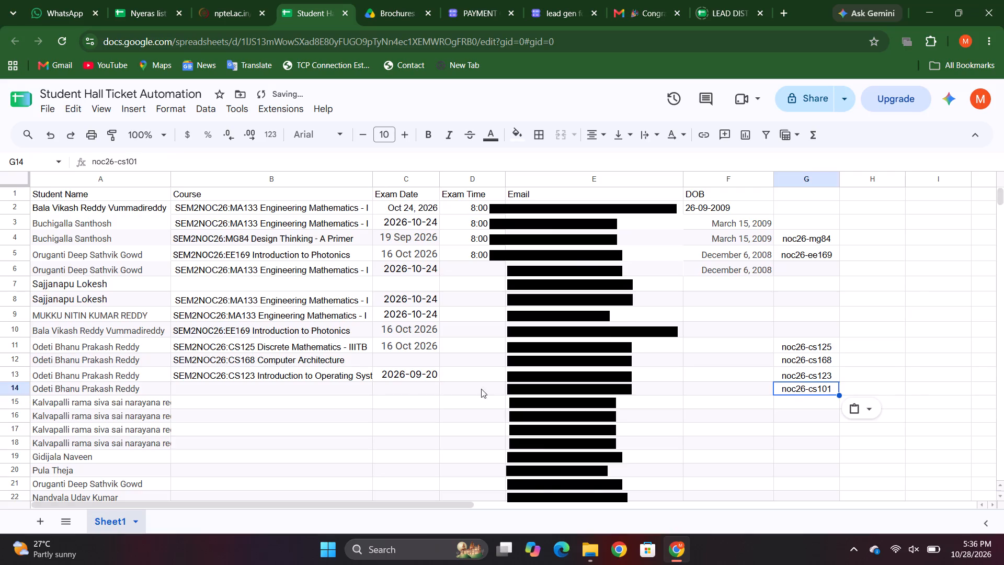
Enter "SEM2NOC26:CS101 Theory and Practice of Modern Cryptography" in cell B14, copying the title from the final course list.
left_click(225, 390)
type("SEM")
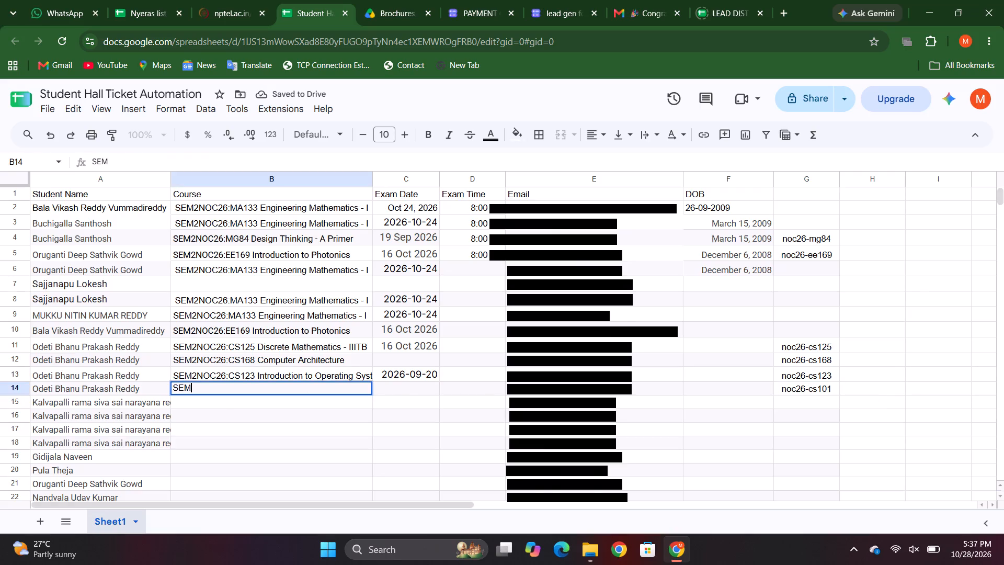
type("2NO")
type("C2")
key("6")
key("shift+colon")
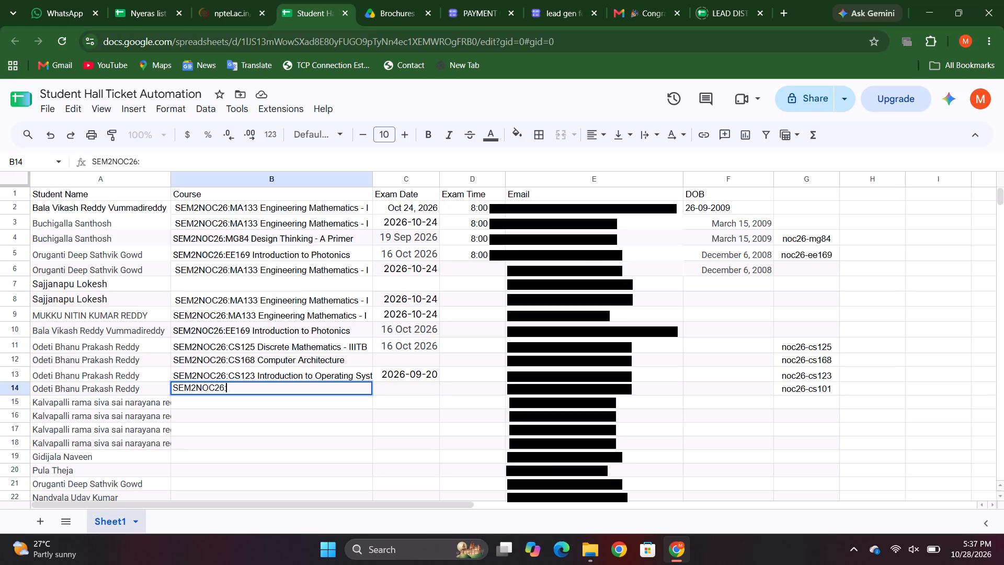
key("space")
key("BackSpace")
type("CS101")
key("space")
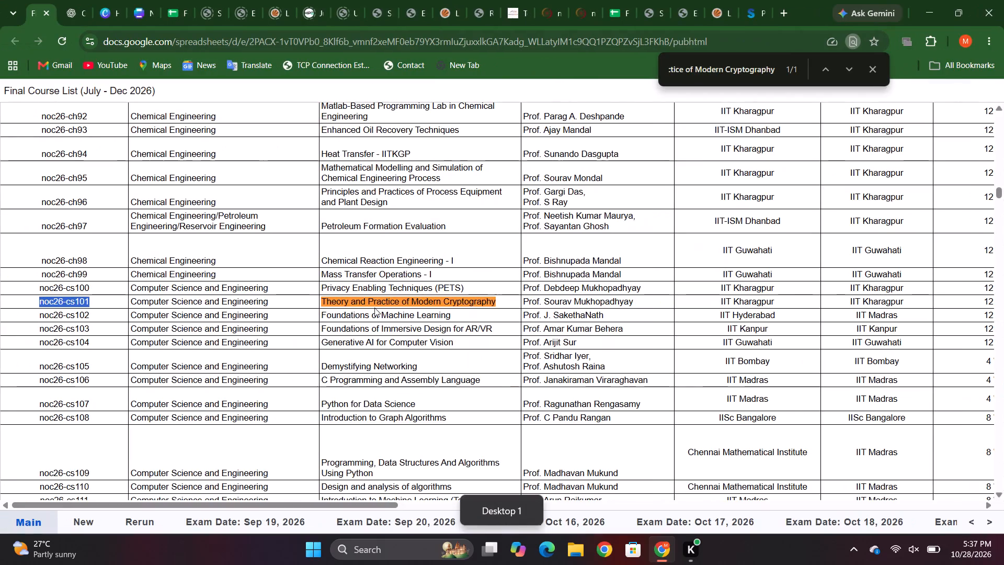
left_click_drag(321, 298, 518, 285)
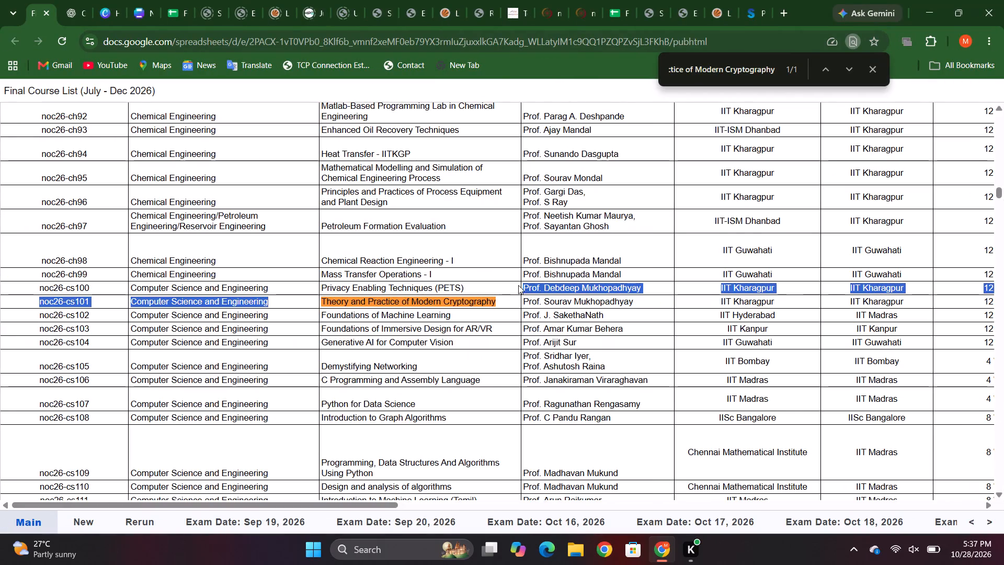
left_click_drag(518, 285, 500, 299)
key("ctrl+c")
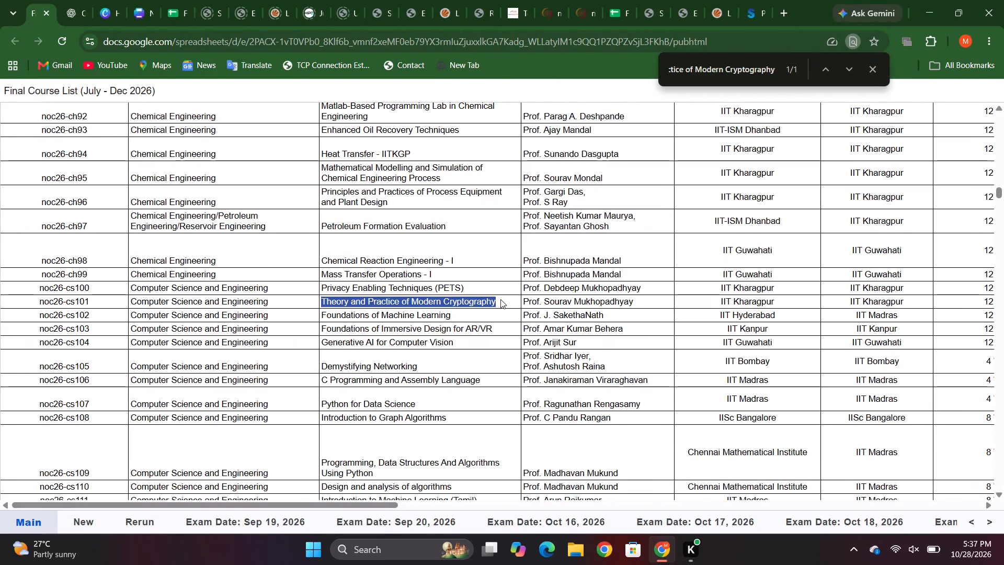
key("ctrl+v")
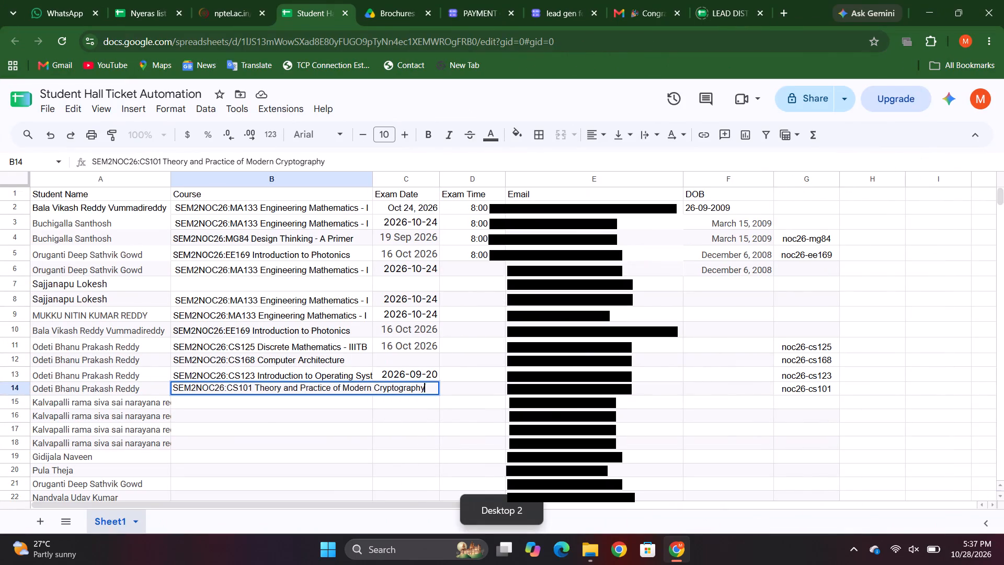
left_click(276, 403)
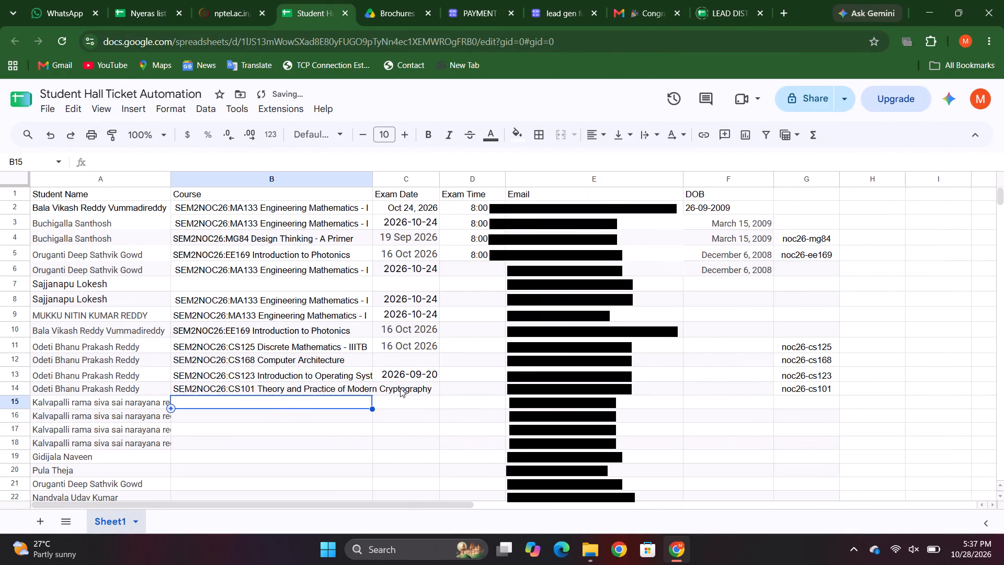
Widen the Course column of the Student Hall Ticket Automation sheet to fit the full row 14 course title.
left_click(385, 388)
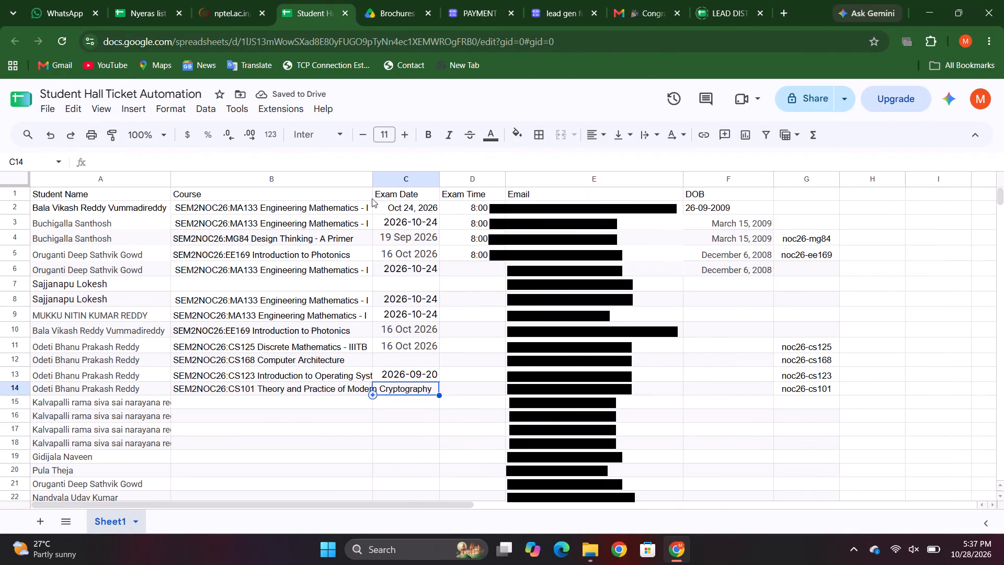
left_click_drag(374, 175, 436, 176)
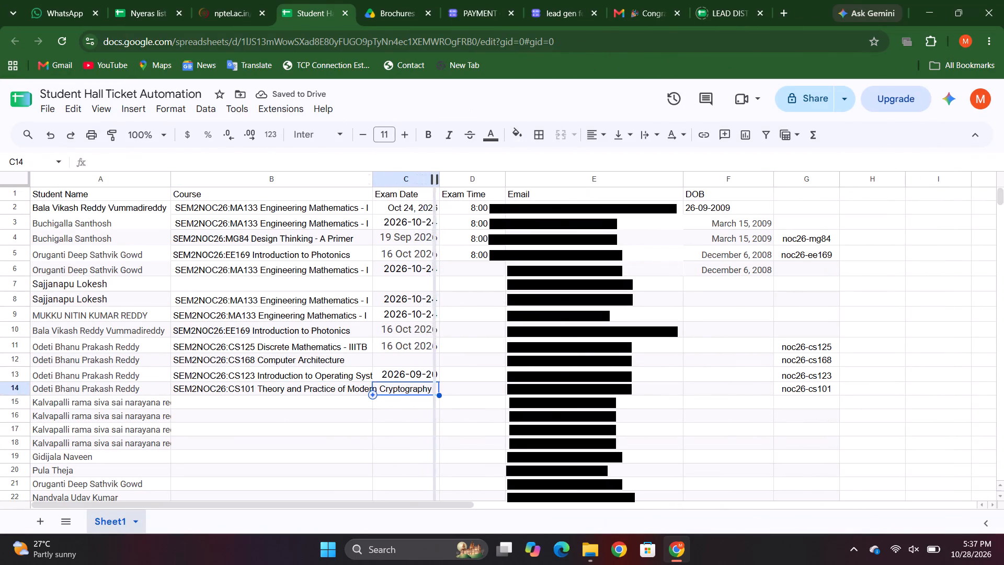
left_click_drag(436, 176, 437, 176)
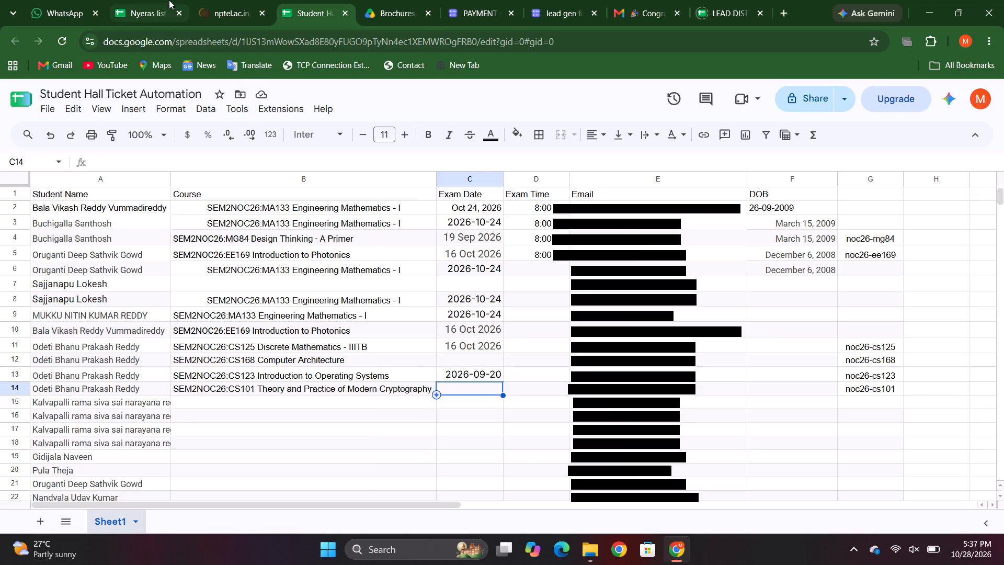
Copy the exam date 2026-10-17 from the cryptography course page into cell C14 and close the course page.
left_click(245, 0)
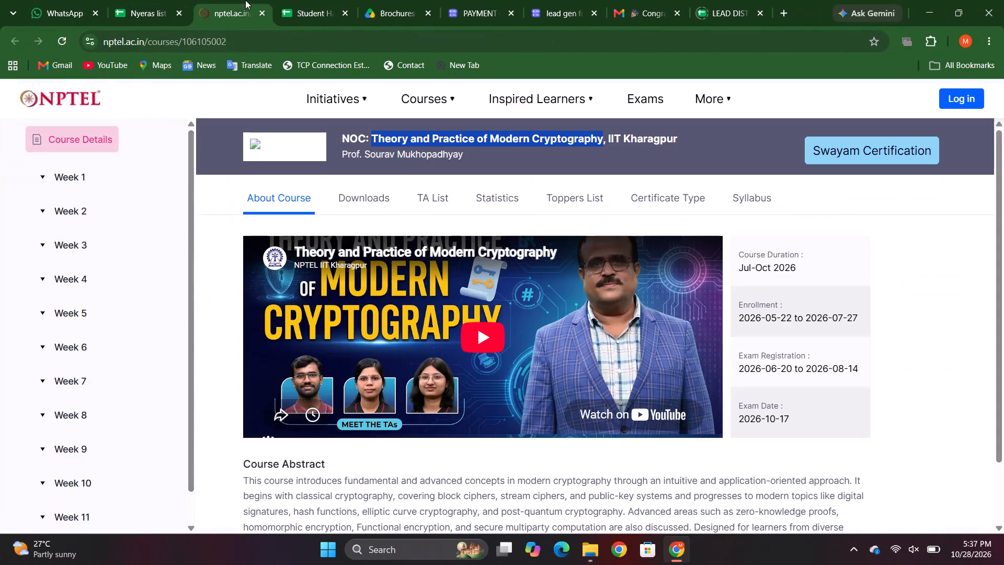
left_click_drag(792, 420, 759, 418)
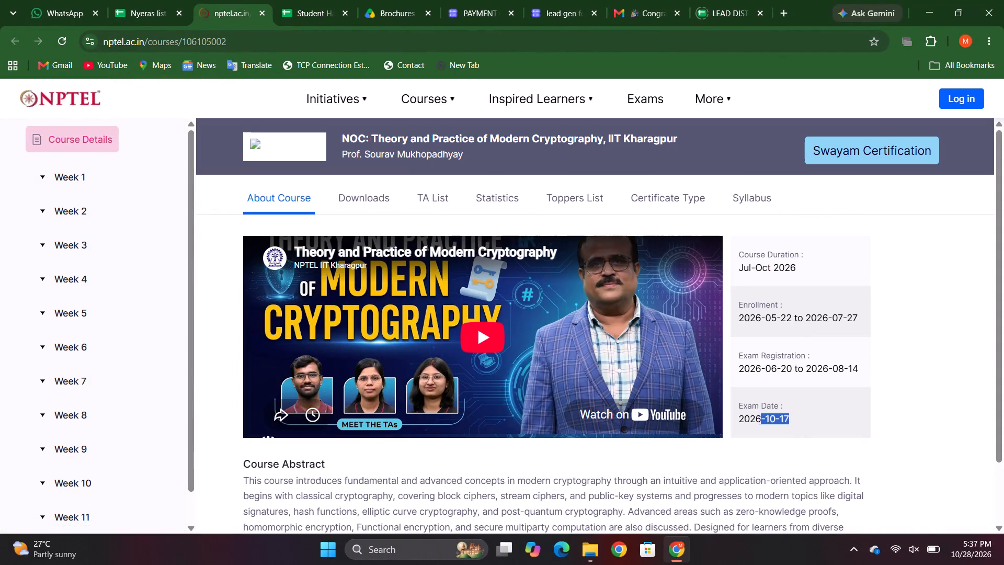
left_click_drag(759, 418, 738, 422)
key("ctrl+c")
left_click(280, 13)
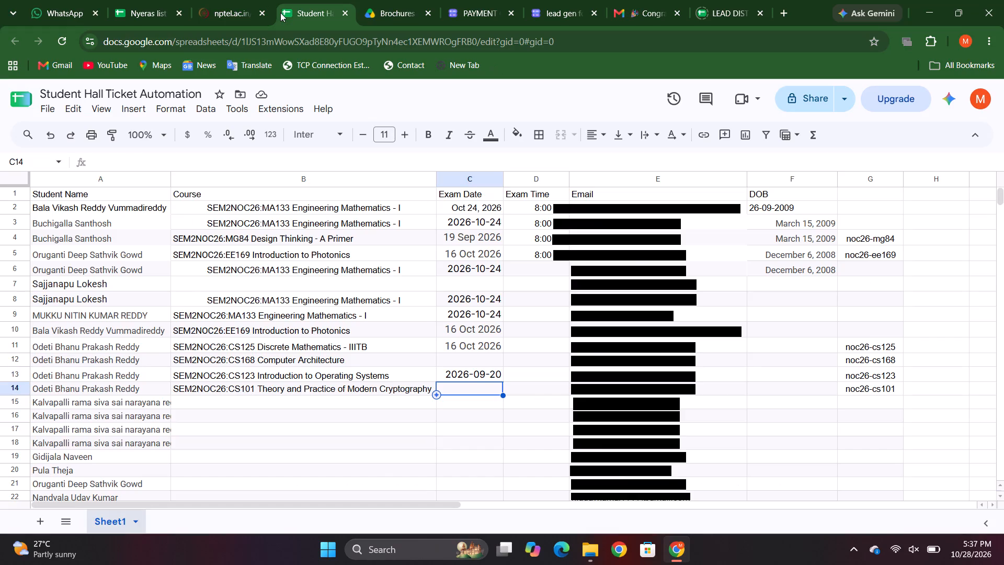
key("ctrl+v")
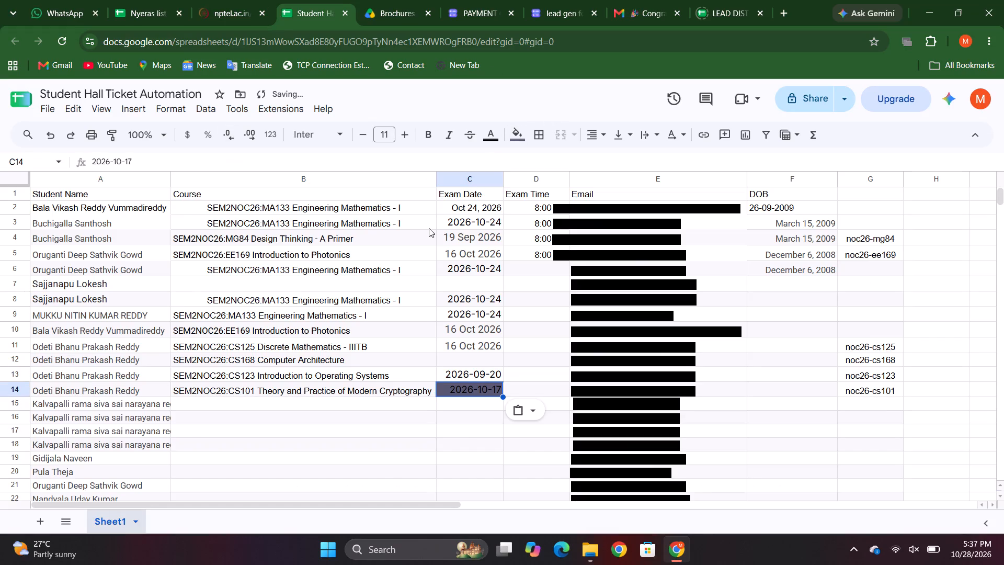
left_click(308, 402)
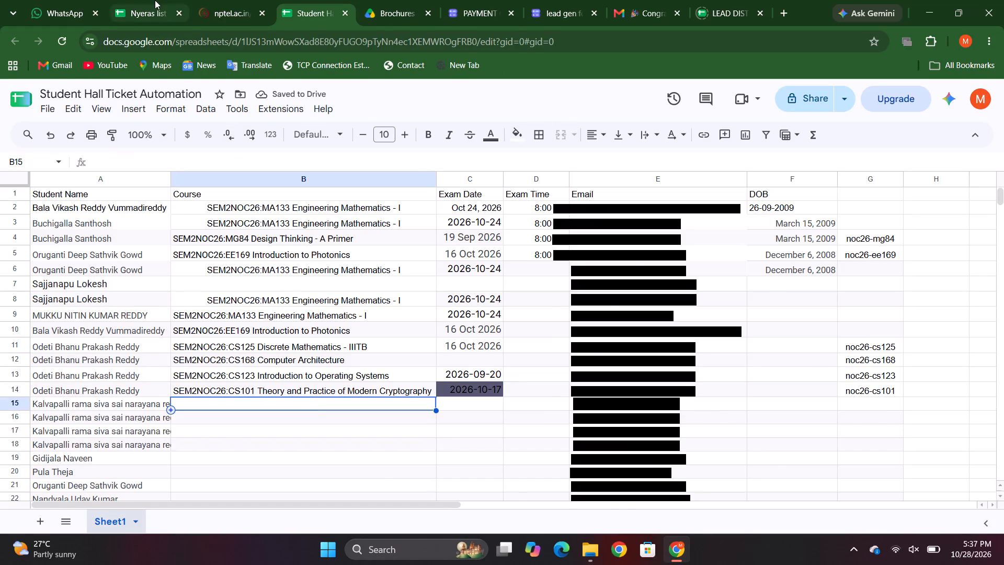
left_click(155, 0)
left_click(258, 10)
Copy "SEM2NOC26:CS168 Computer Architecture" from cell B12 into B15 for the cse211 entry in Nyeras list row 20, and return to that list.
scroll(210, 283, "down", 1)
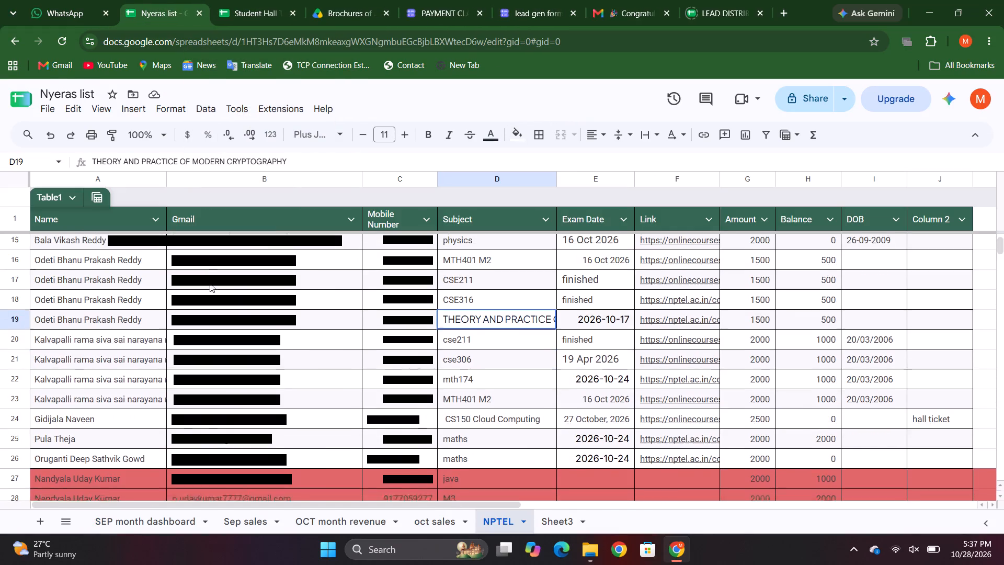
left_click(24, 334)
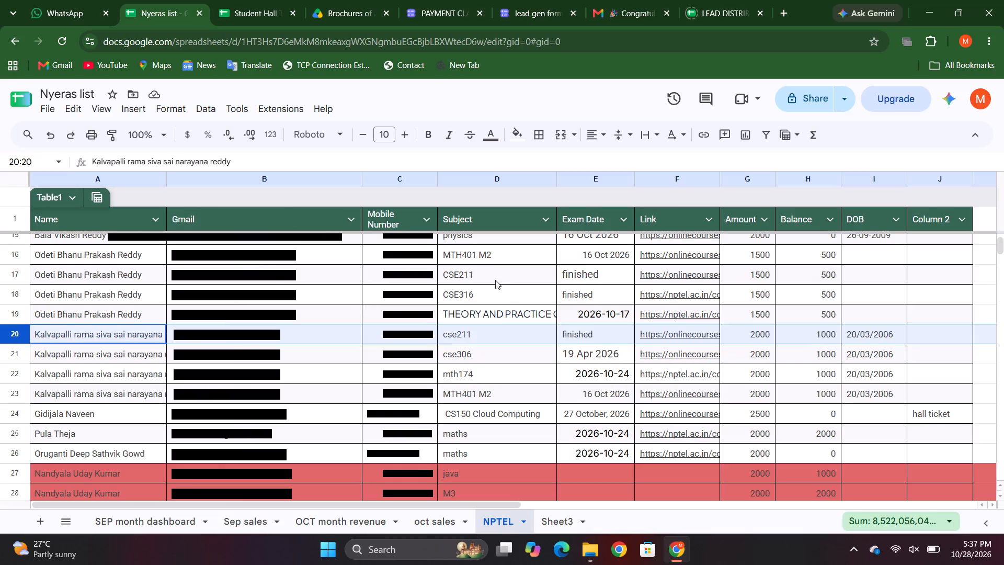
left_click(239, 0)
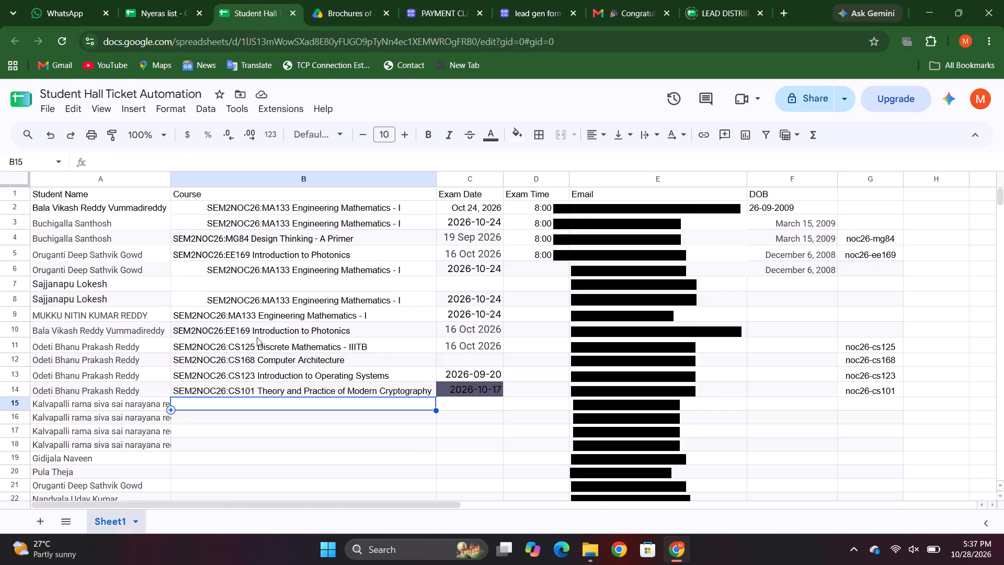
left_click(255, 335)
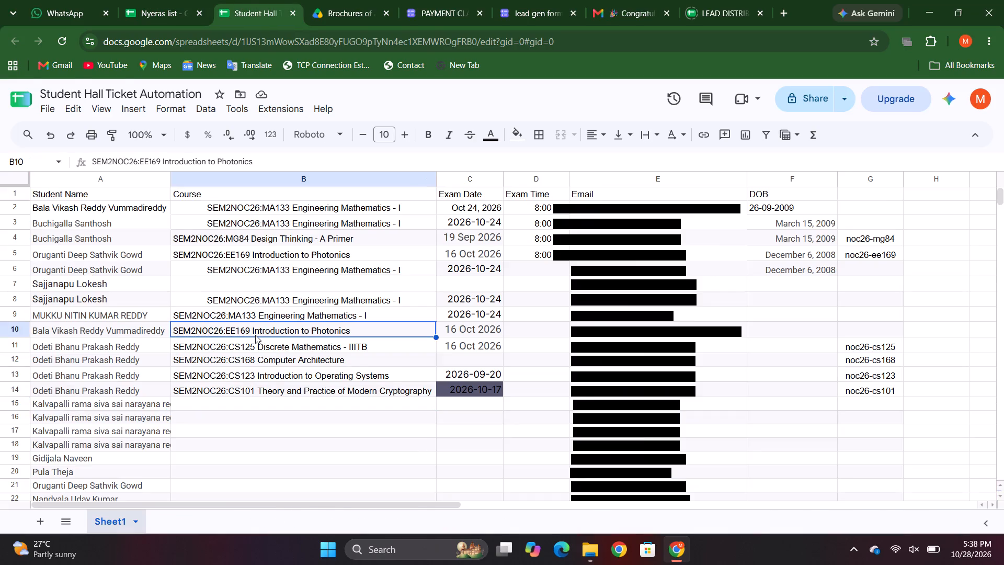
left_click(264, 364)
key("ctrl+c")
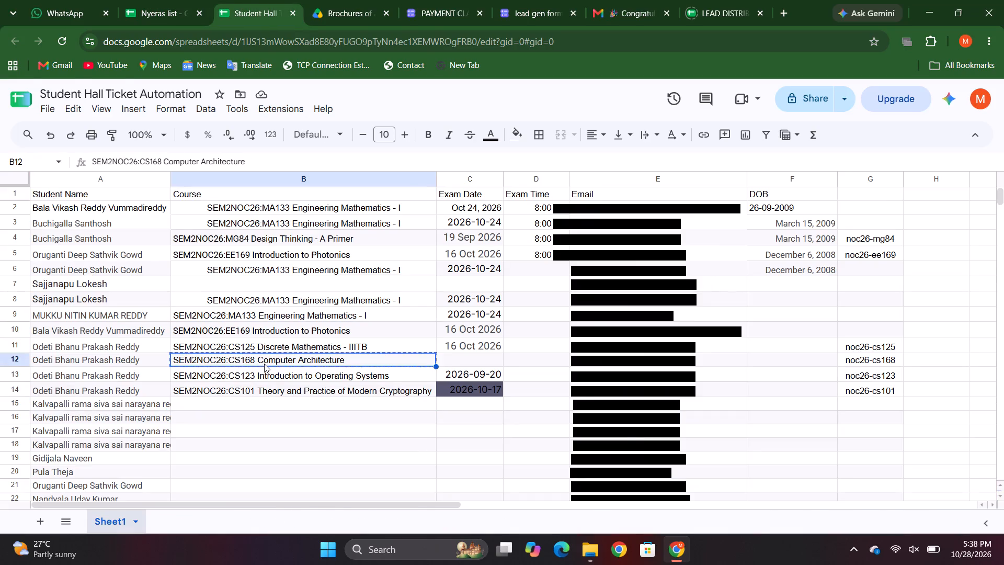
left_click(283, 407)
key("ctrl+v")
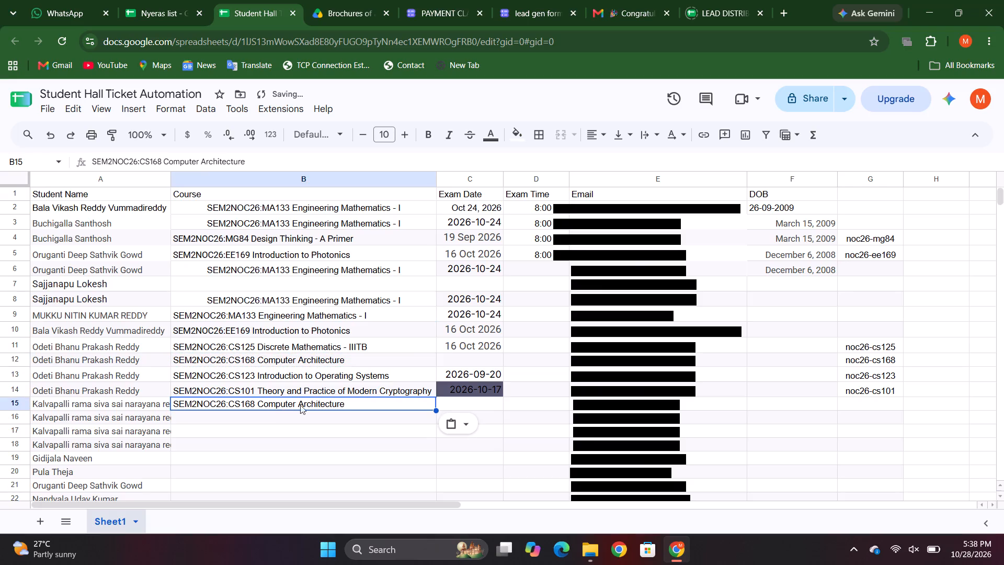
left_click(391, 416)
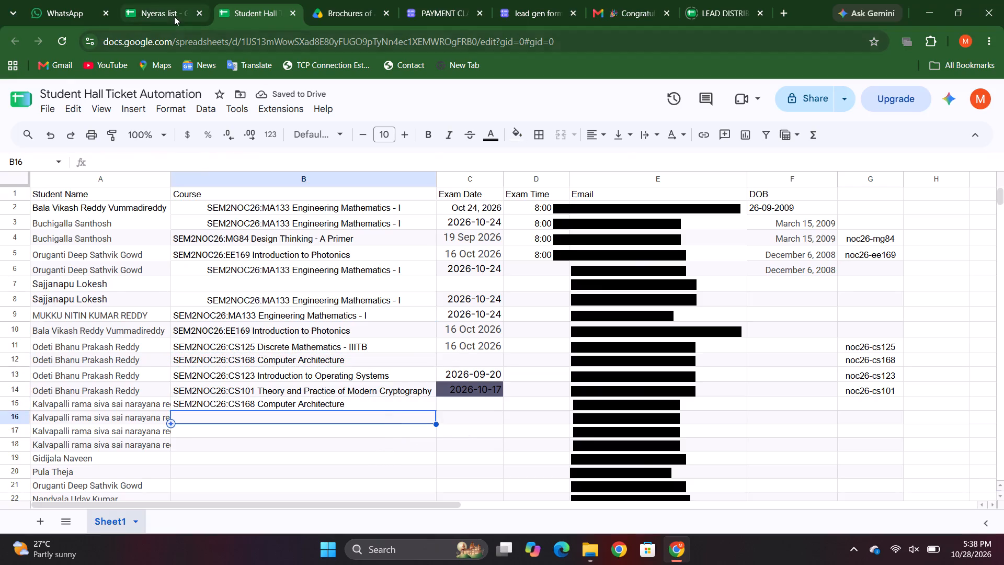
left_click(174, 16)
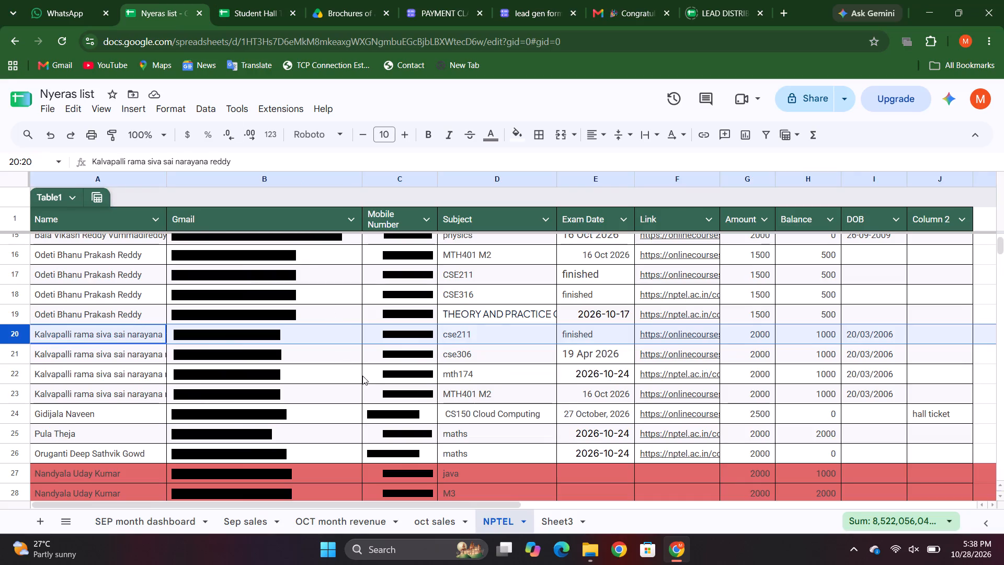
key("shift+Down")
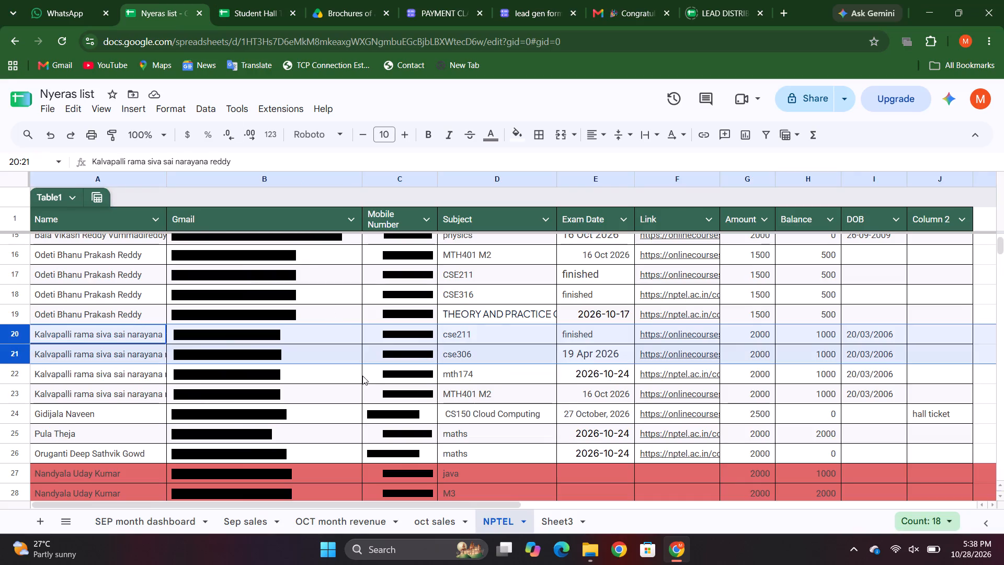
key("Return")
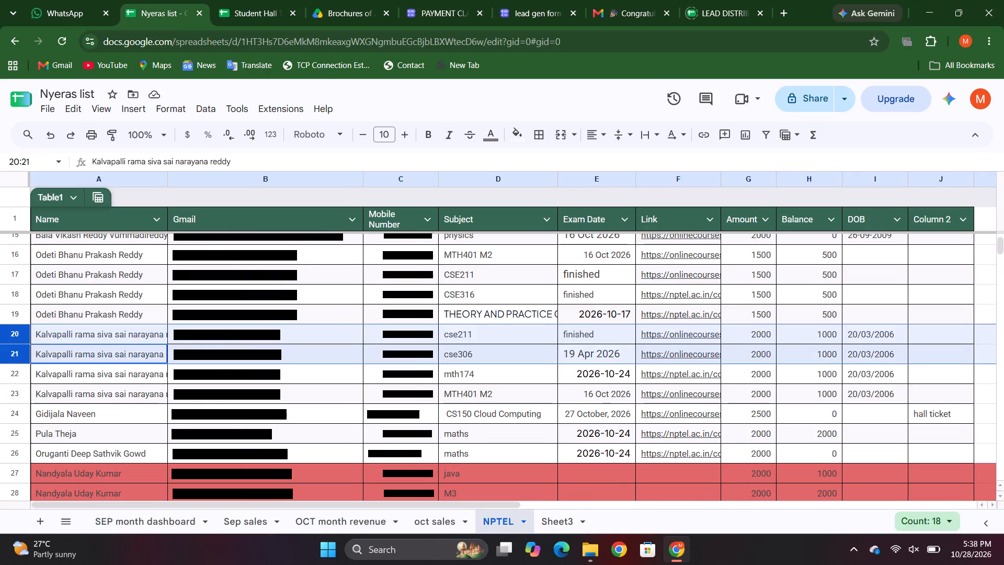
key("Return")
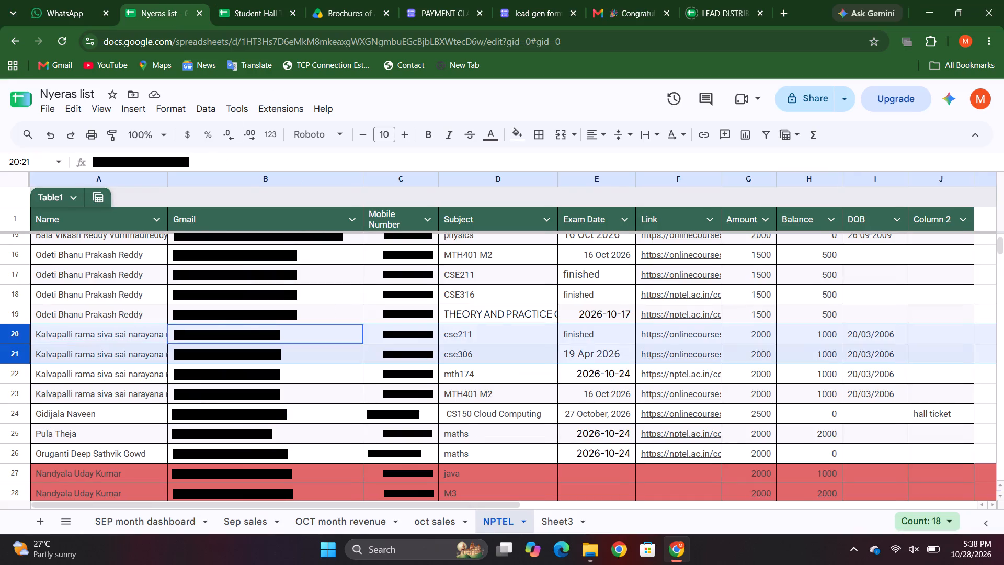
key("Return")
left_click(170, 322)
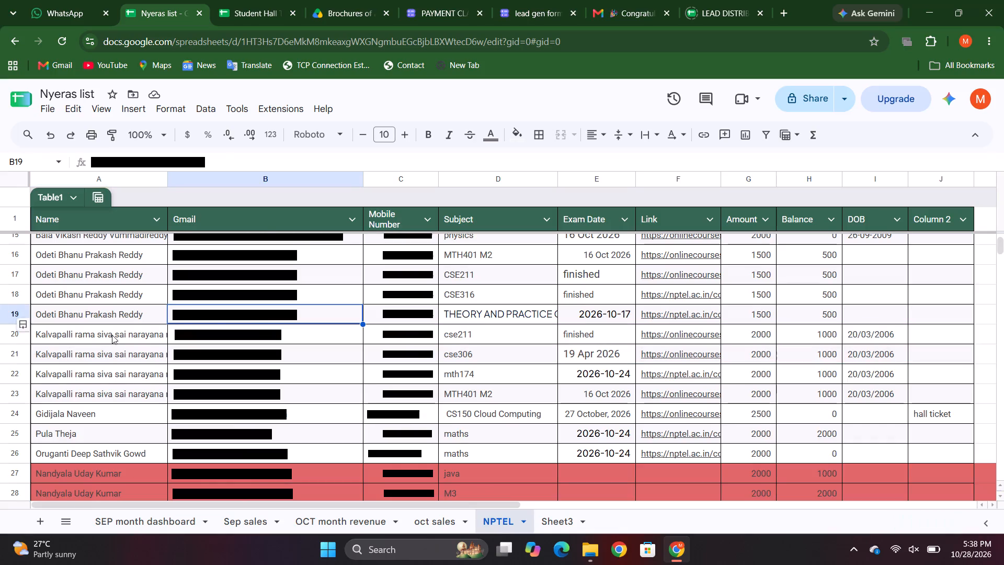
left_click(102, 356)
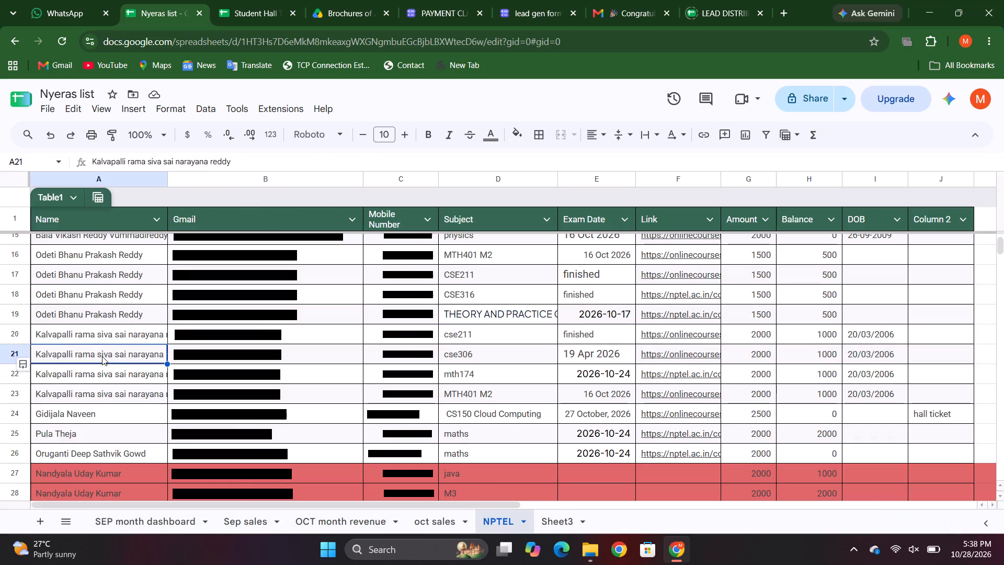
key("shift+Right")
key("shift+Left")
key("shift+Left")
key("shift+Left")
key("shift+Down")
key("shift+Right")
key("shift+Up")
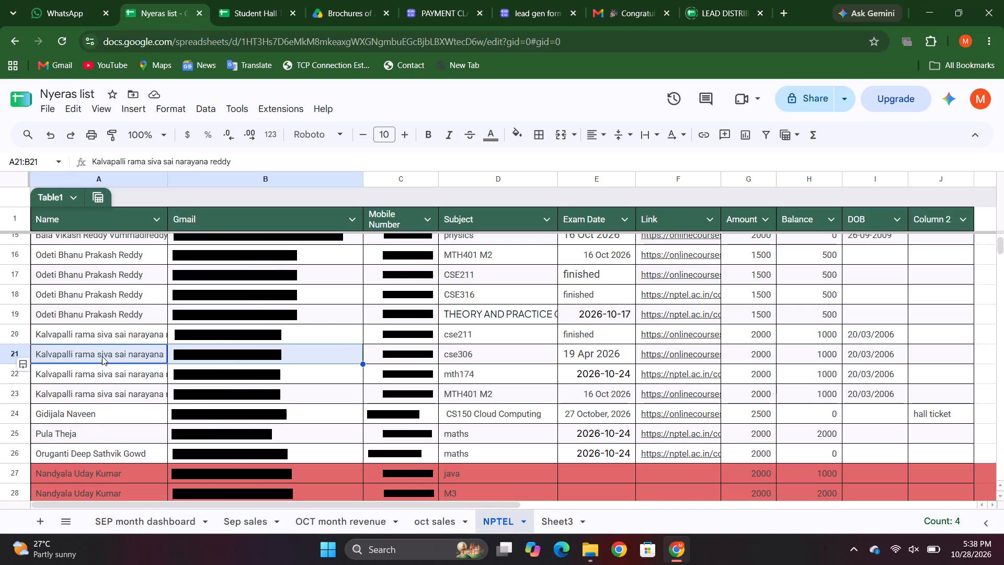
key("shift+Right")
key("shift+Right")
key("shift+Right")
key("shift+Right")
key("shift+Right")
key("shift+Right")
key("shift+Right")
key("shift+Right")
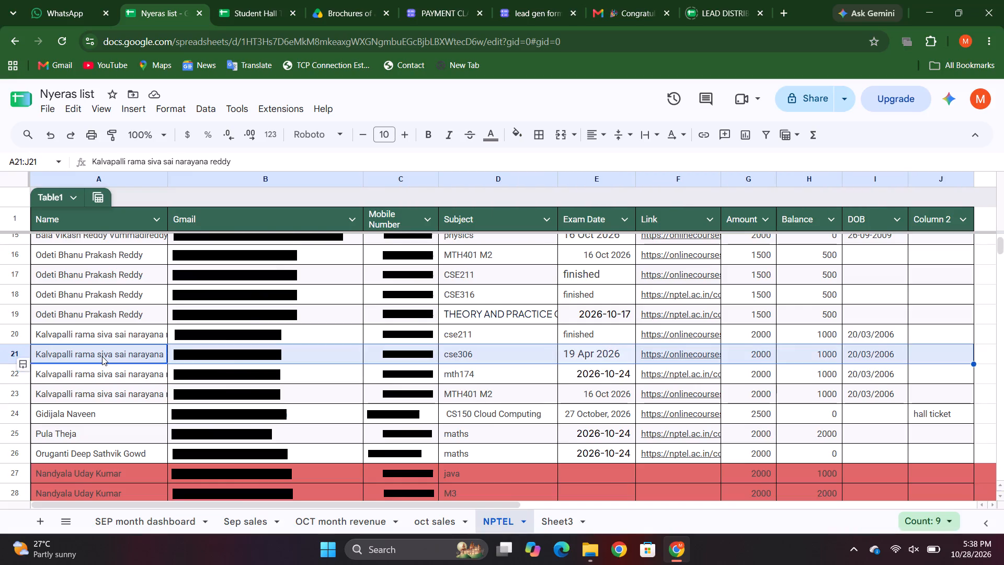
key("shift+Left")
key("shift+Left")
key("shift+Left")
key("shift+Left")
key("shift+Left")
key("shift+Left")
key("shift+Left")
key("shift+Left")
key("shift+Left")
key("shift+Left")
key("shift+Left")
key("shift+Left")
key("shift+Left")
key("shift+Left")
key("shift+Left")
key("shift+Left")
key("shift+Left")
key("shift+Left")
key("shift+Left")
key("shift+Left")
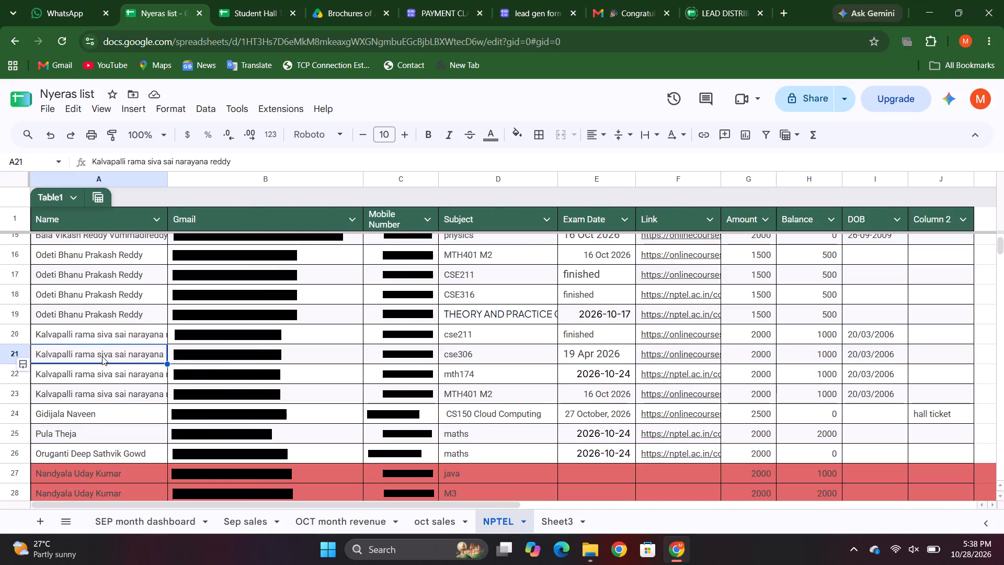
Open the course page linked in the cse306 row 21 of the Nyeras list and view its summary down to the exam date.
left_click(27, 352)
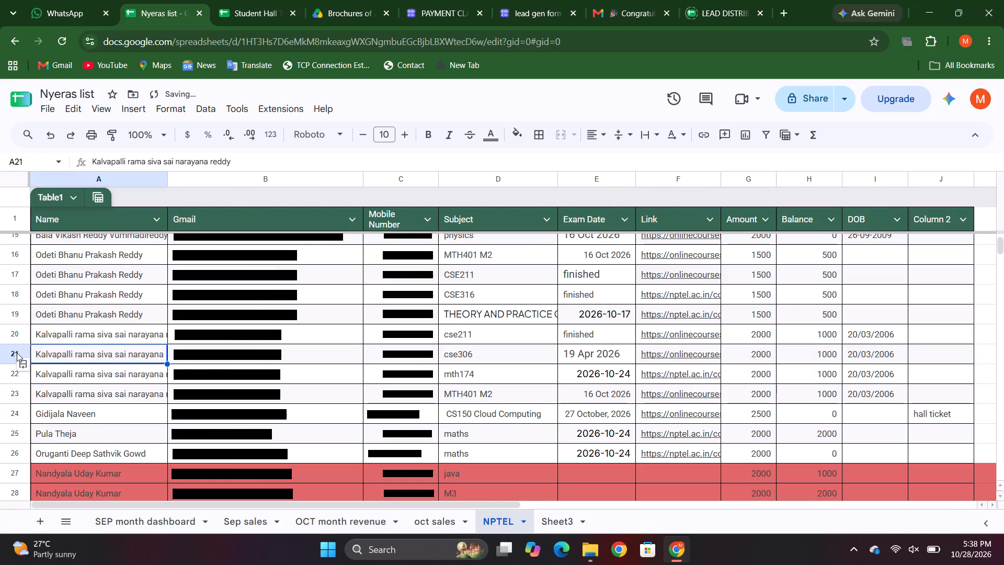
left_click(17, 353)
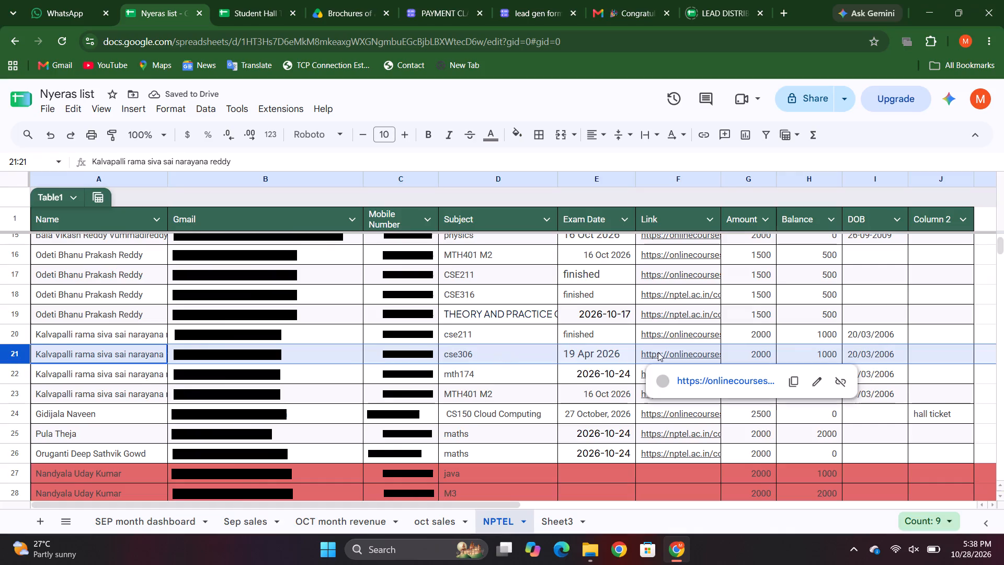
left_click(694, 378)
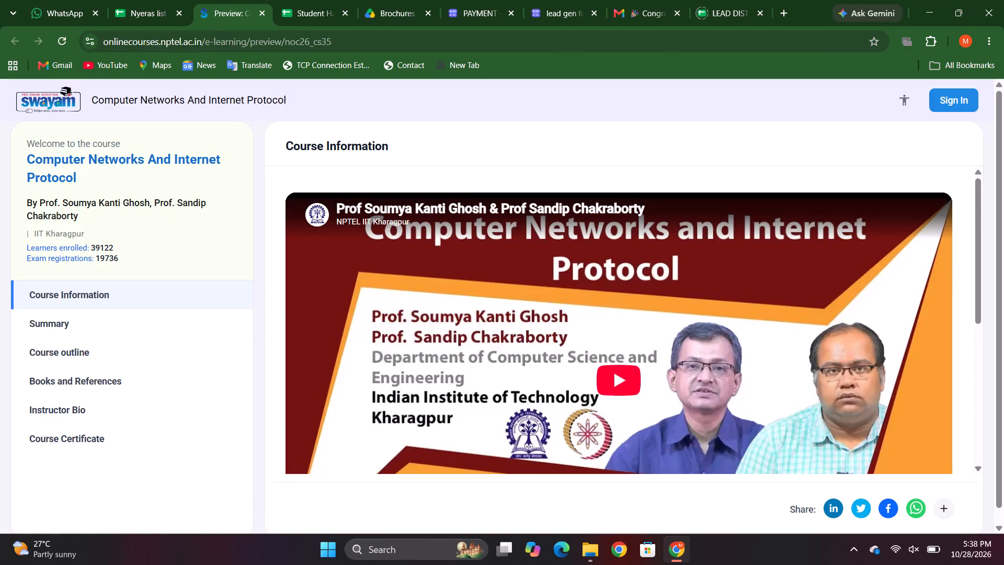
left_click(90, 331)
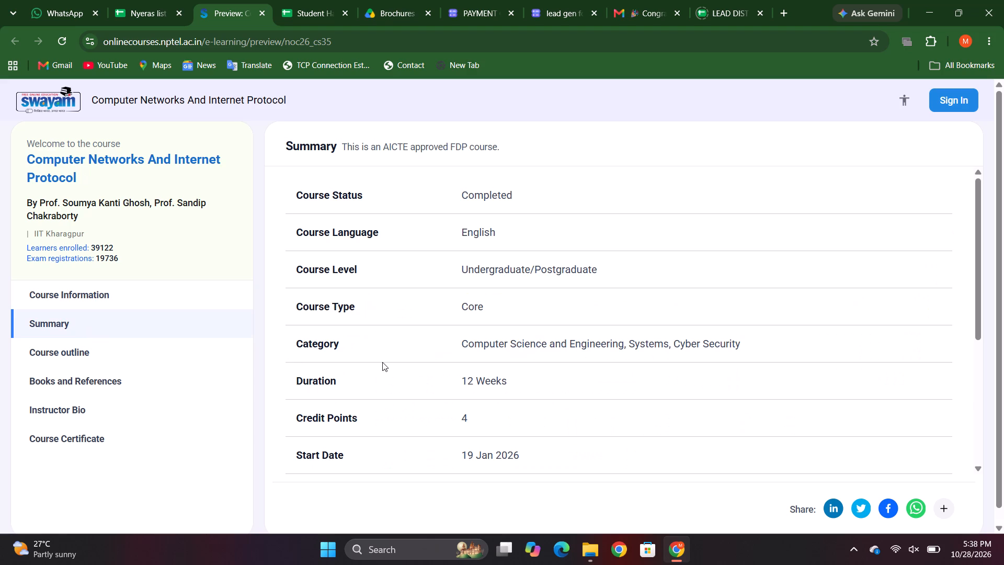
scroll(382, 362, "down", 2)
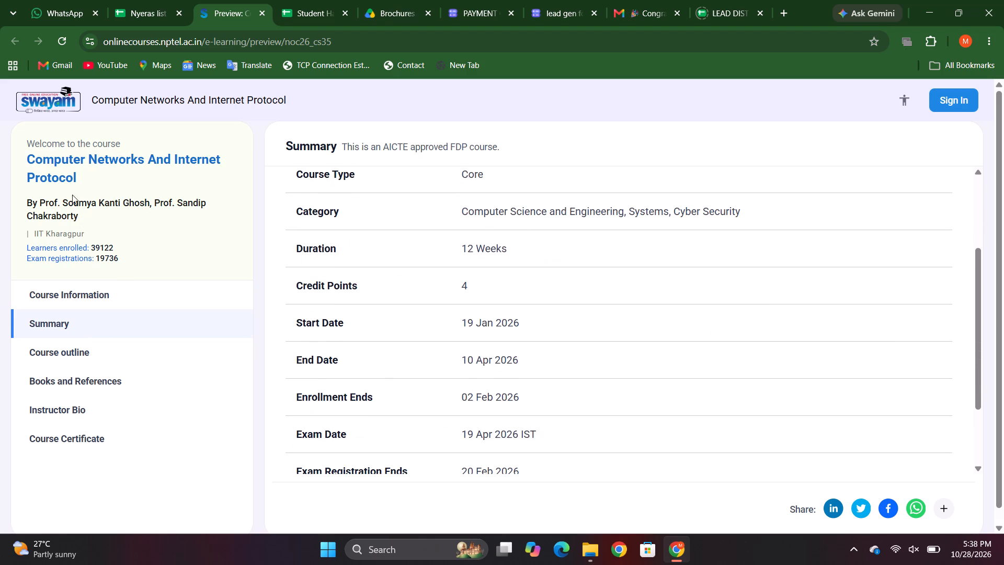
Copy the course title from the course page and search the Final Course List for "Computer Networks And Internet Protocol".
left_click_drag(76, 180, 24, 166)
key("ctrl+c")
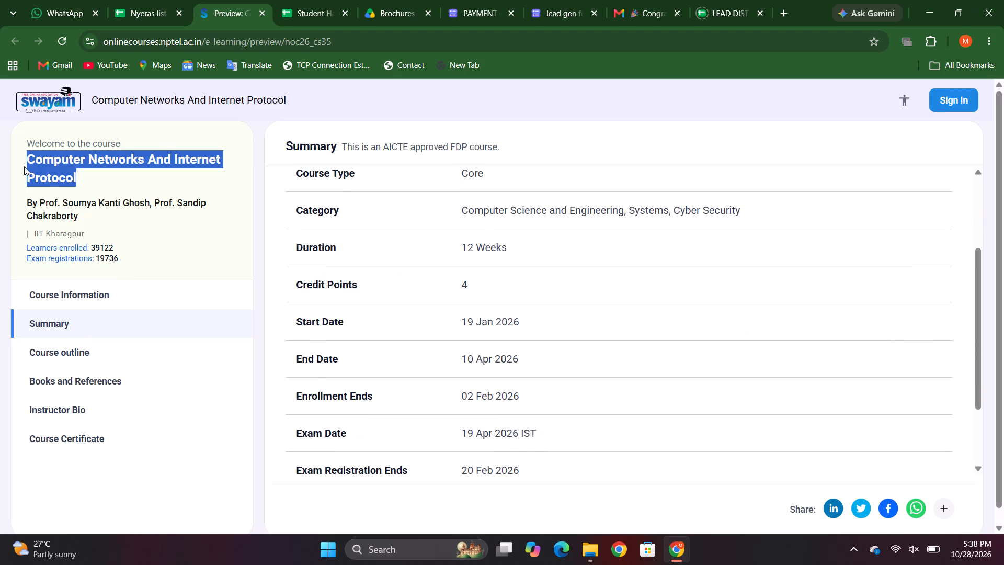
left_click(175, 0)
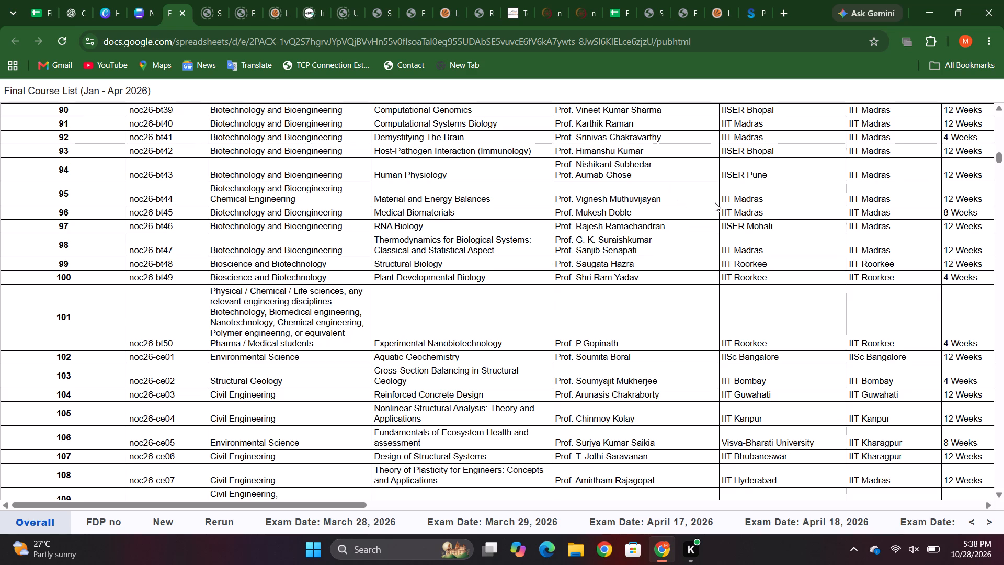
key("ctrl+f")
left_click(683, 218)
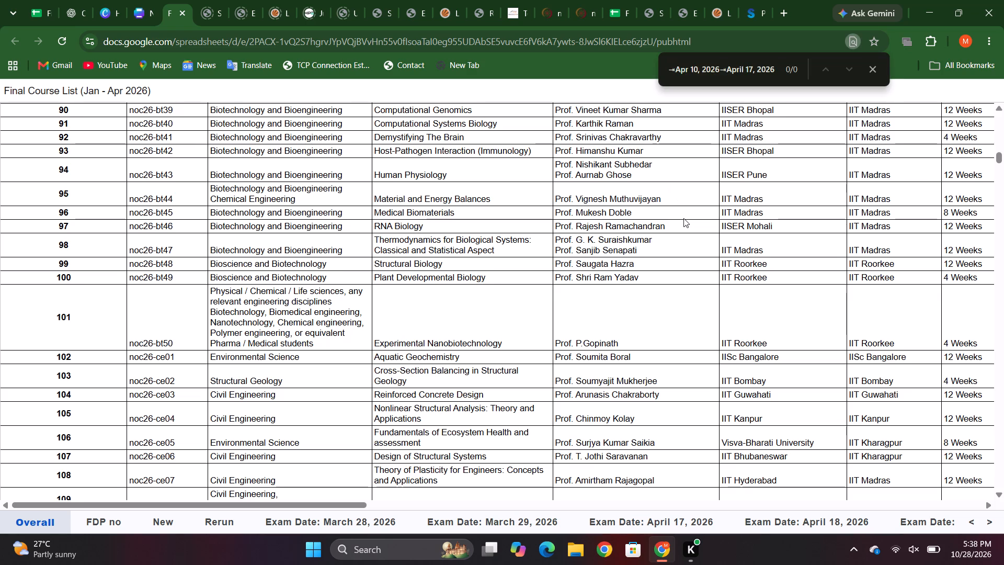
left_click(746, 74)
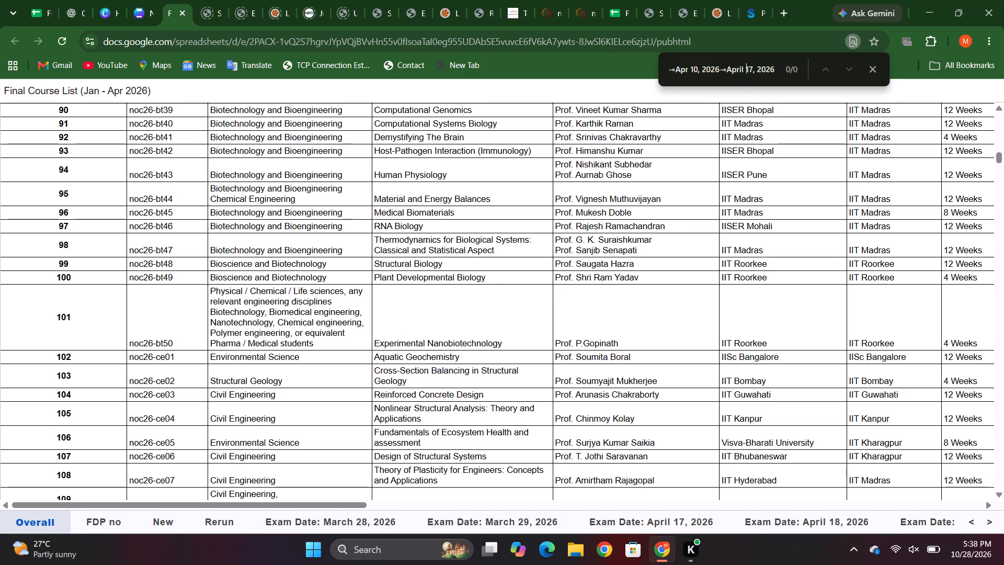
key("ctrl+a")
key("ctrl+v")
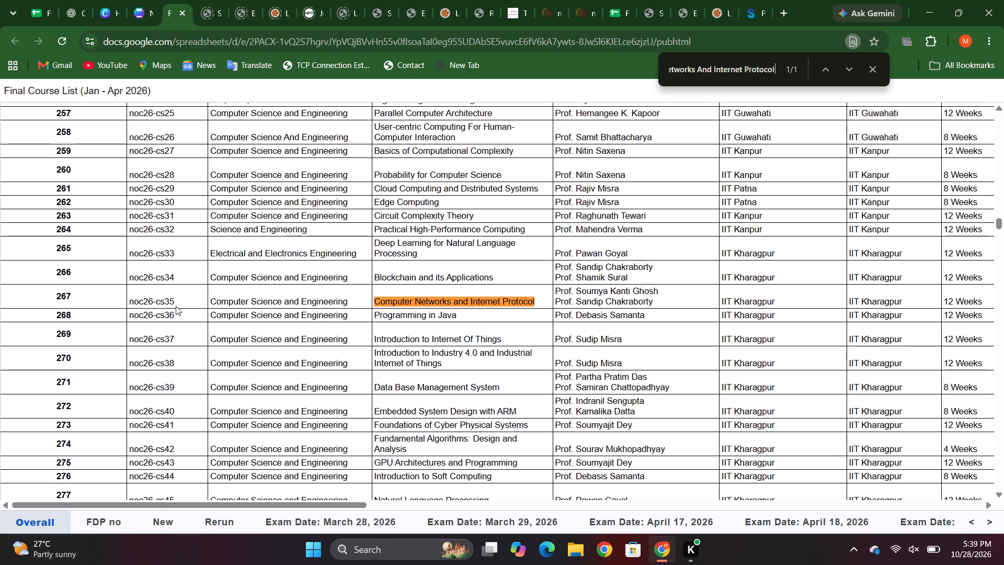
Copy the course ID noc26-cs35 from the Computer Networks and Internet Protocol row into cell G16 of the Student Hall Ticket Automation sheet.
left_click_drag(171, 301, 140, 306)
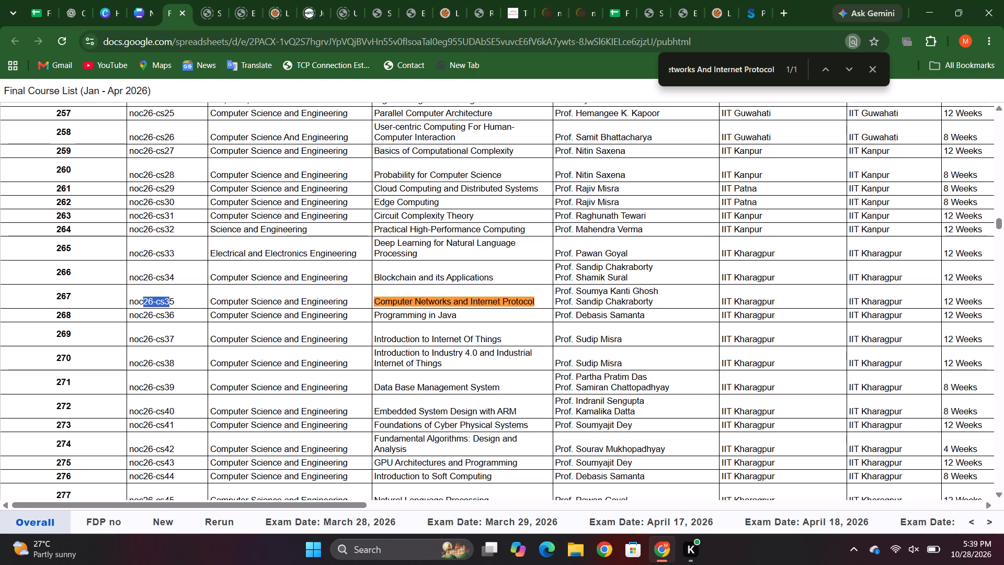
left_click_drag(140, 306, 132, 306)
left_click(132, 306)
left_click_drag(130, 301, 185, 302)
key("ctrl+c")
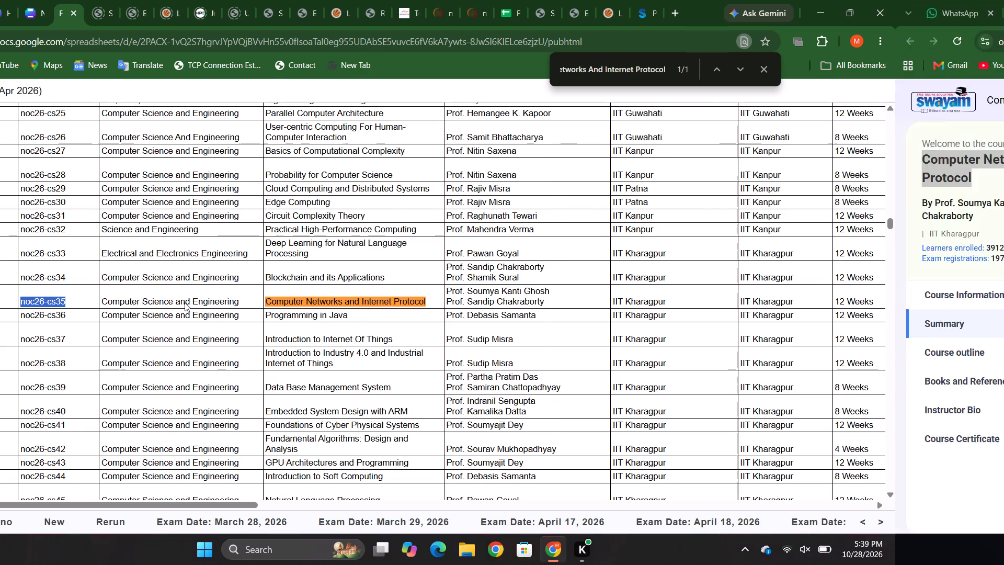
left_click(331, 0)
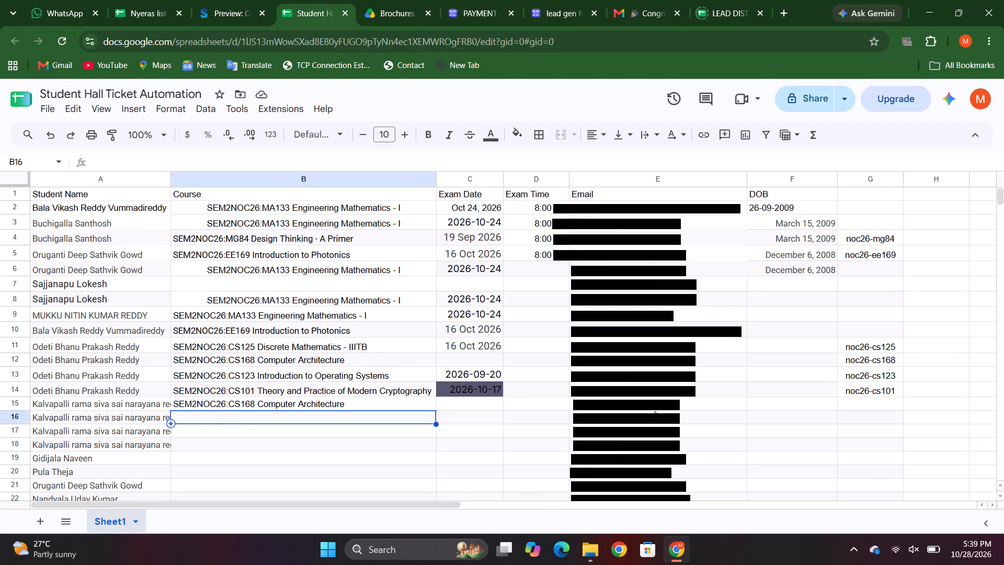
left_click(19, 417)
left_click(861, 420)
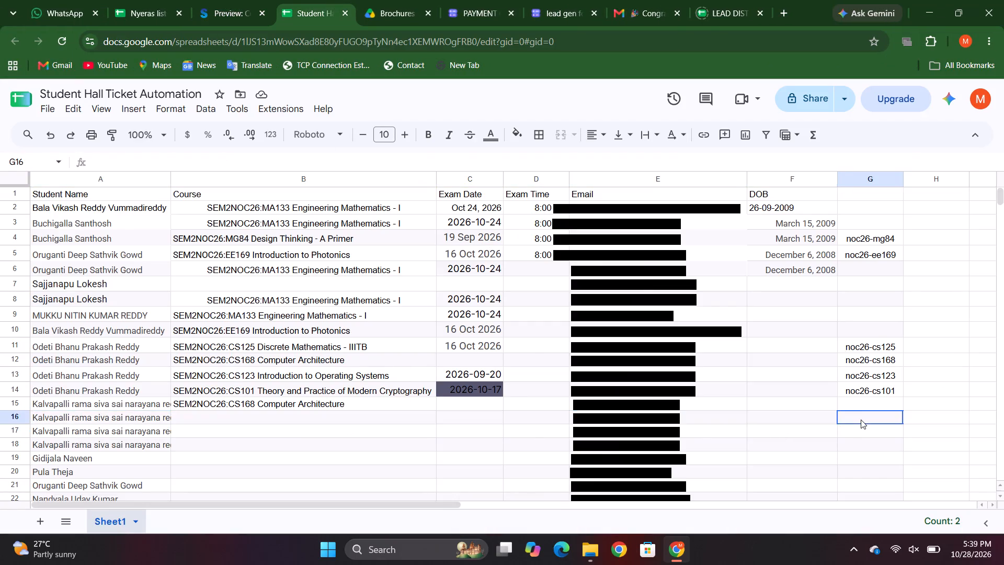
key("ctrl+v")
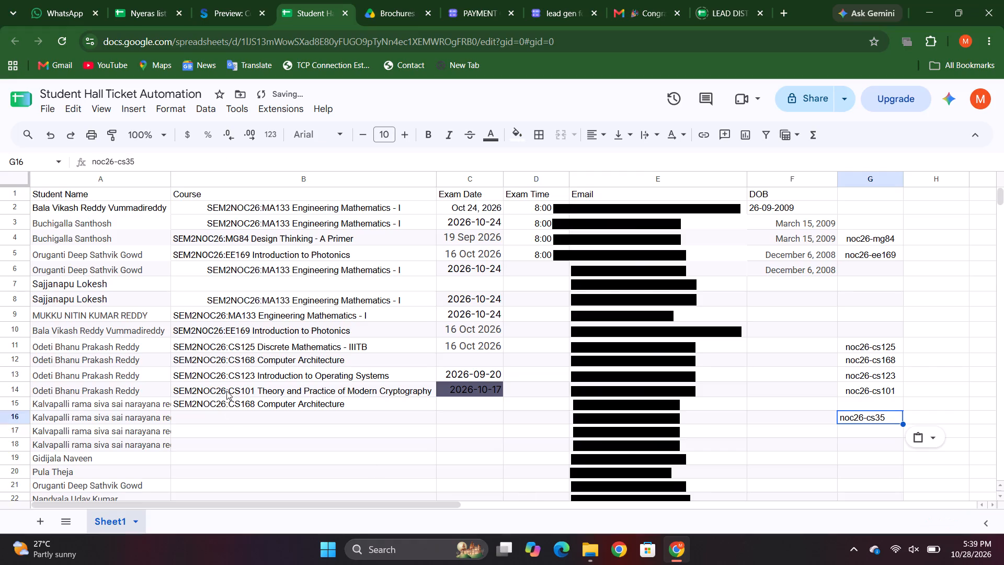
Enter "SEM2NOC26:CS35 Computer Networks And Internet Protocol" as the course in cell B16, reusing the copied course title.
left_click(227, 416)
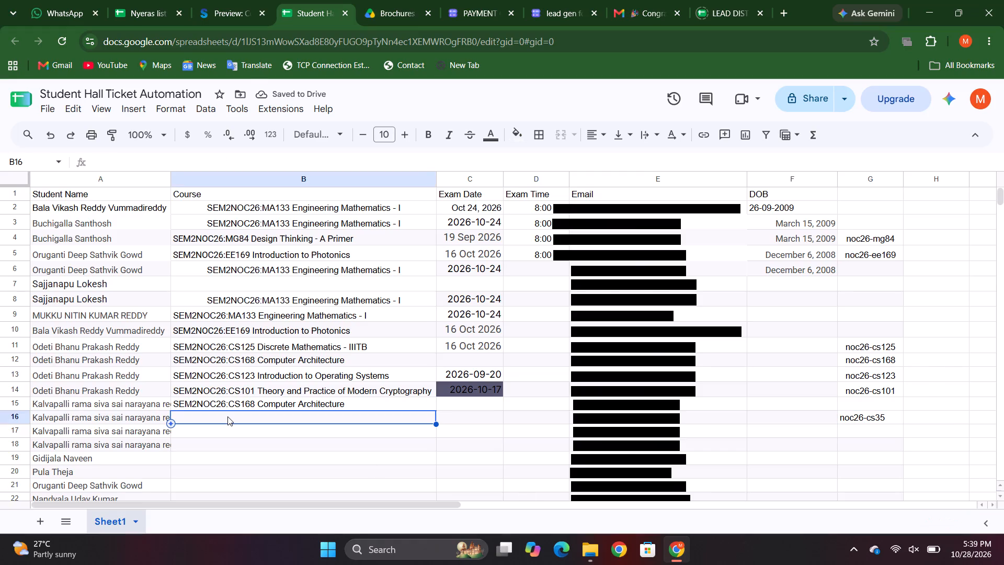
type("SEM")
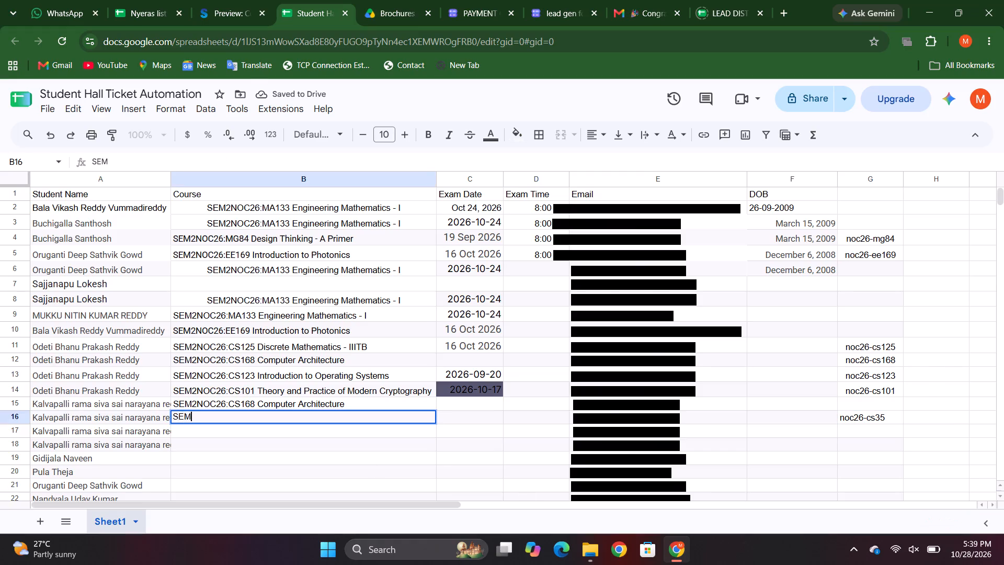
key("2")
type("NO")
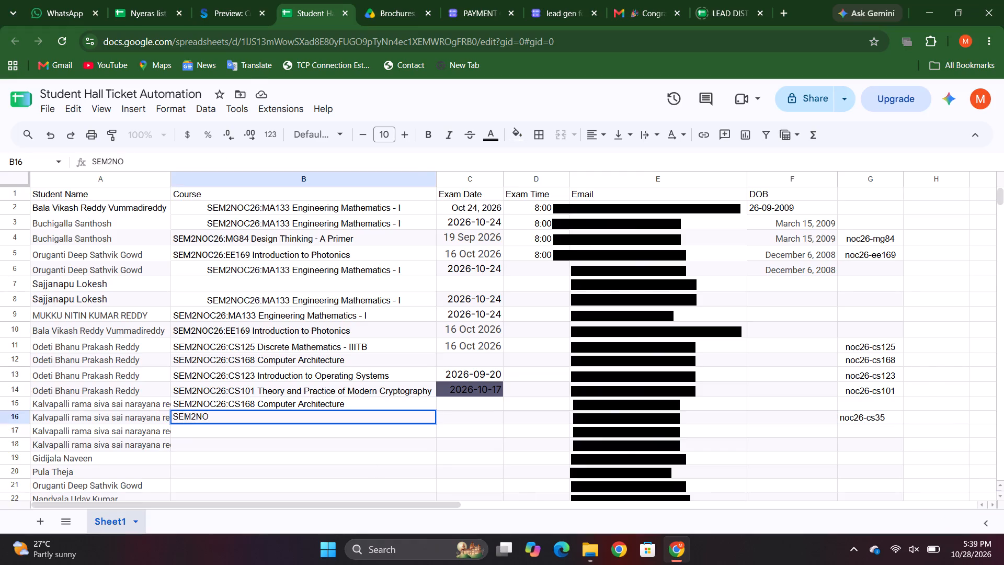
type("C2")
key("6")
key("shift+colon")
type("CS")
type("35")
key("space")
key("super+v")
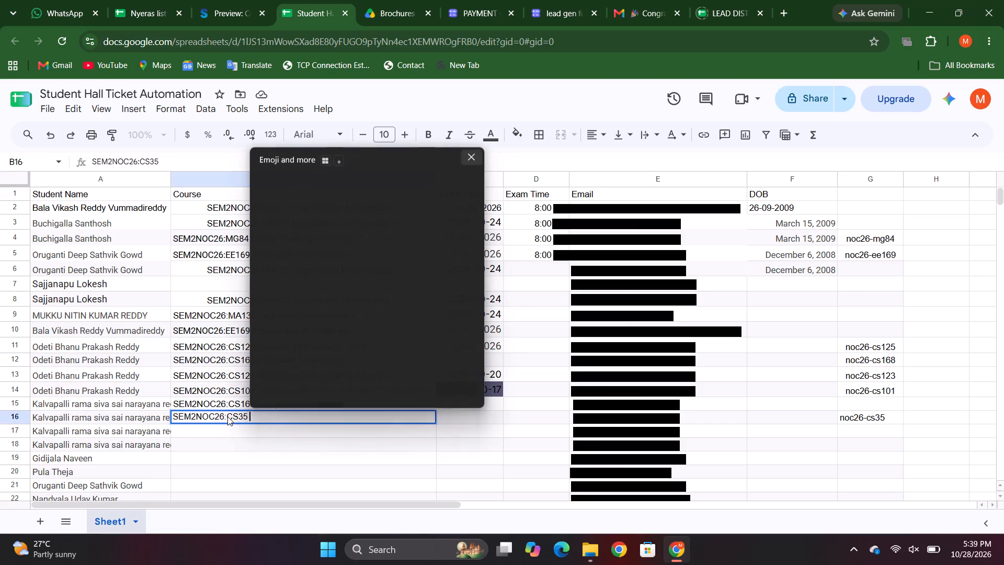
left_click(362, 312)
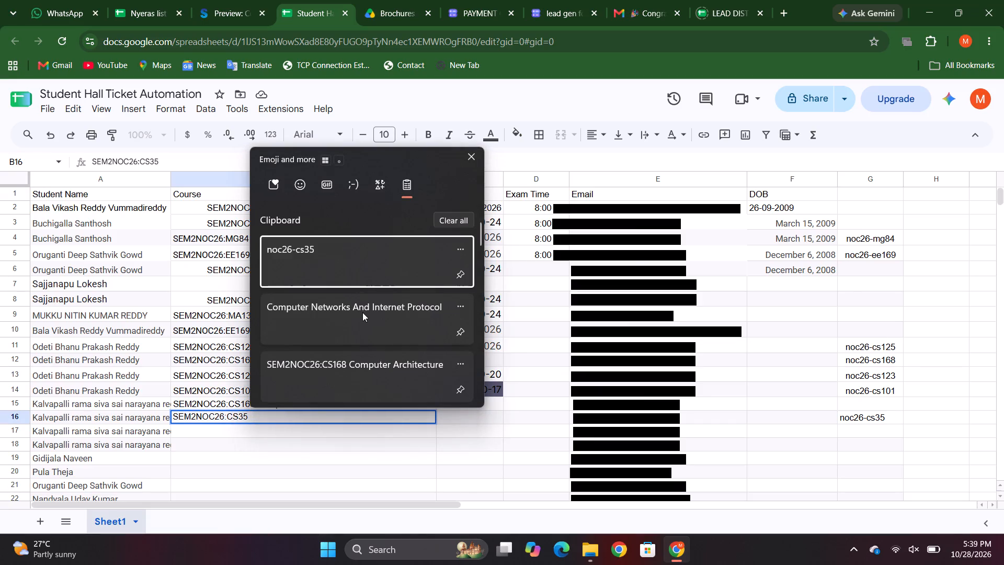
key("ctrl+v")
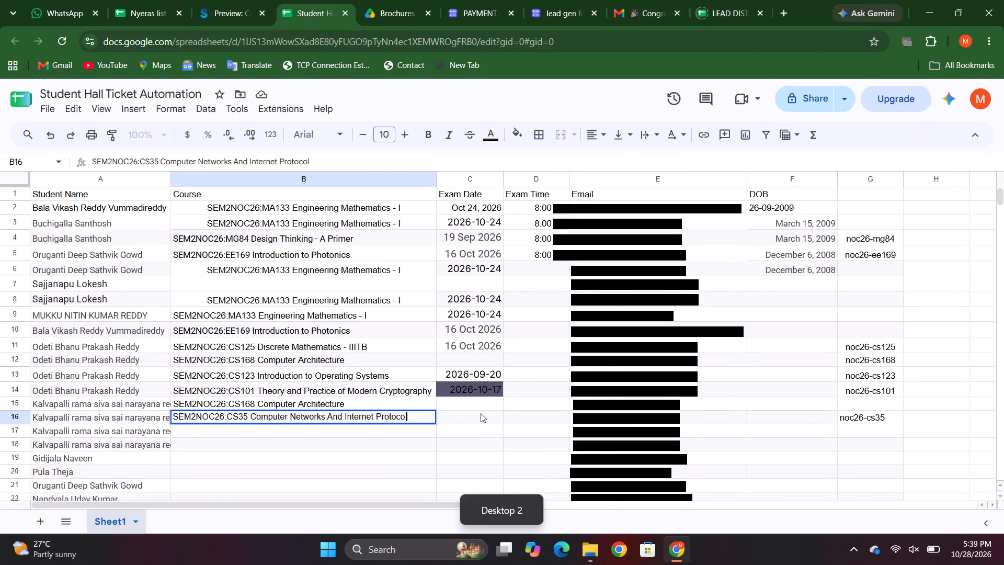
Copy the exam date 19 Apr 2026 from the Computer Networks course page into cell C16 of the Student Hall Ticket Automation sheet.
left_click(481, 413)
left_click(229, 0)
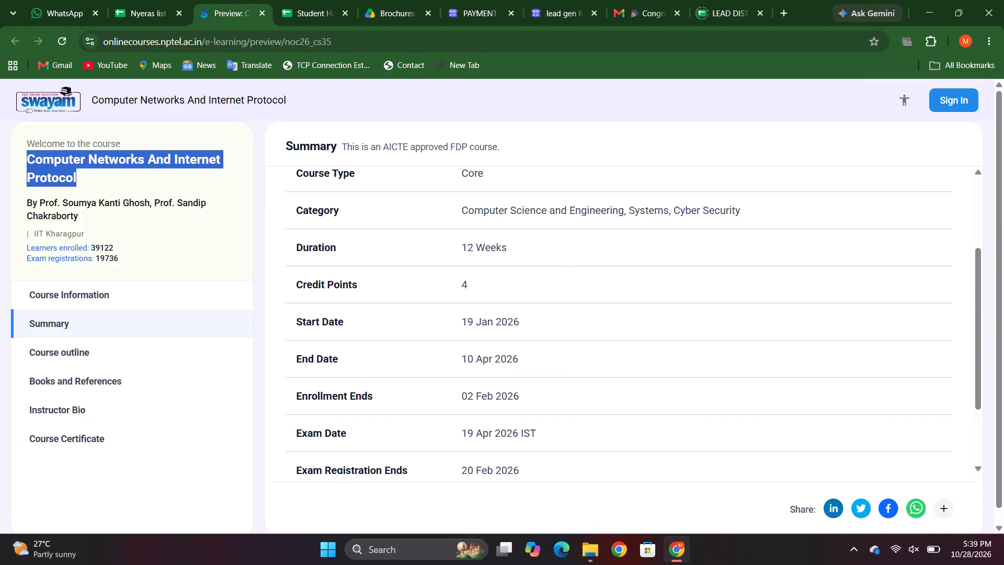
scroll(511, 421, "down", 1)
left_click_drag(462, 403, 517, 406)
key("ctrl+c")
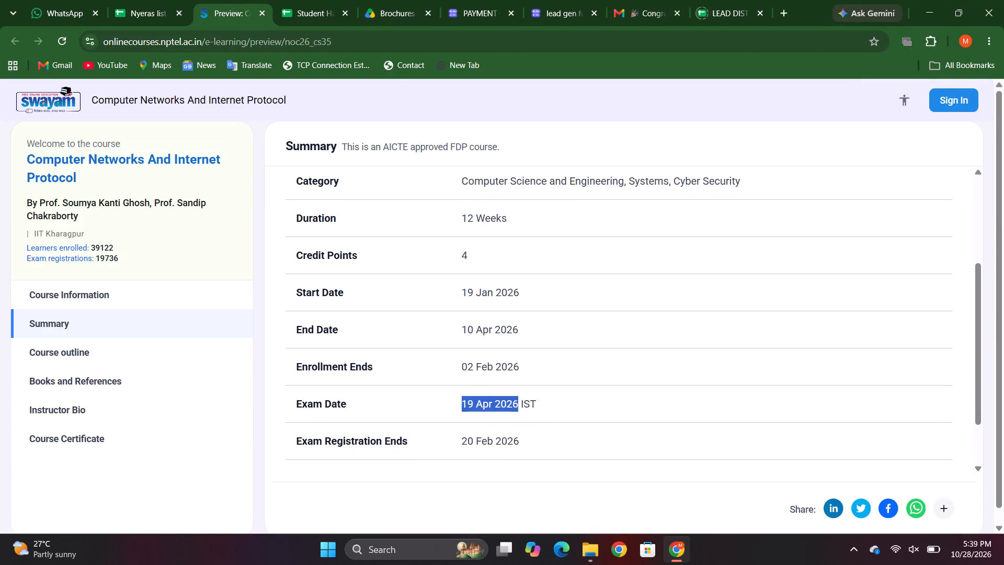
left_click(323, 0)
key("ctrl+v")
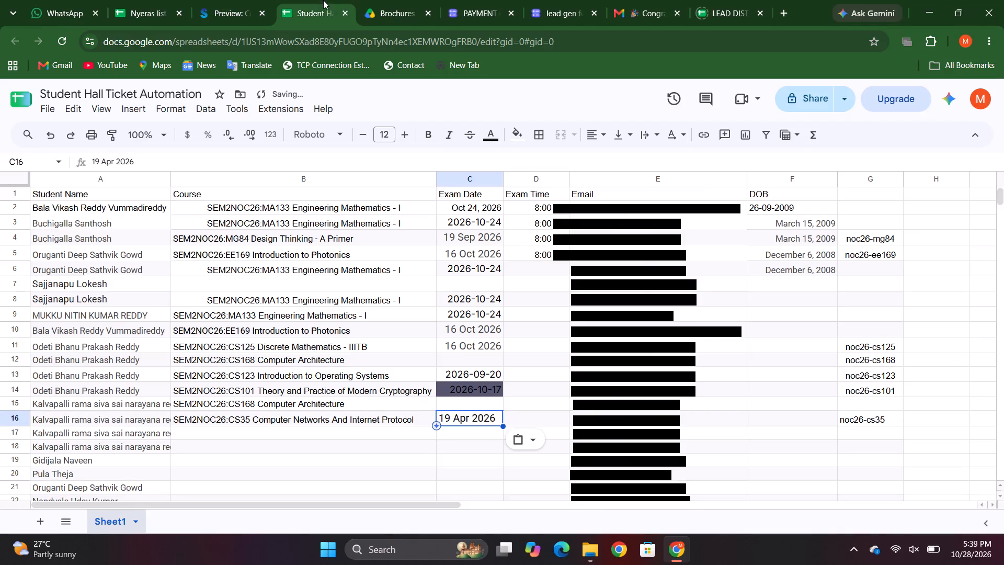
Check the mth174 entry in row 22 of the Nyeras list for cell B17, and close the Computer Networks course page.
left_click(202, 435)
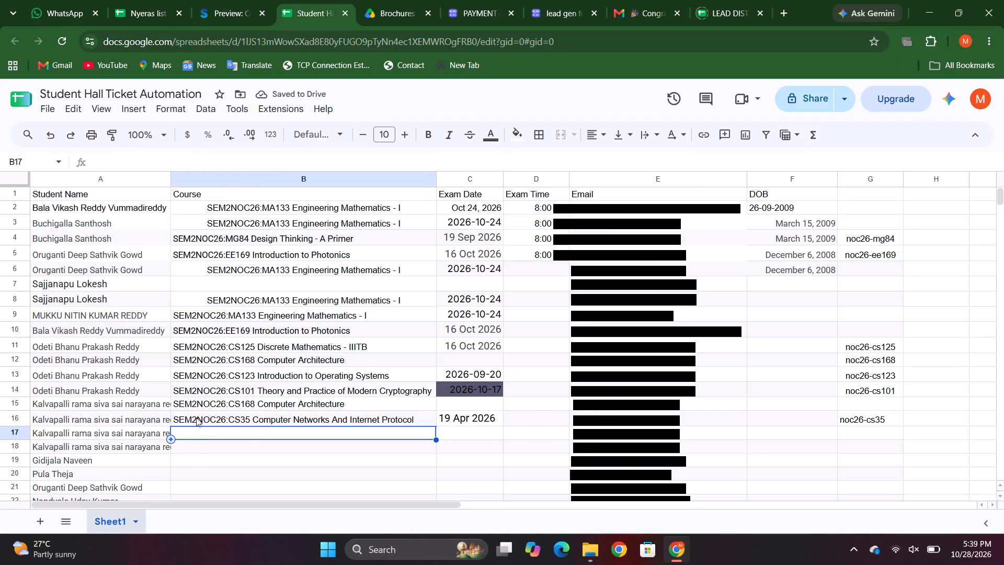
left_click(163, 0)
left_click(16, 375)
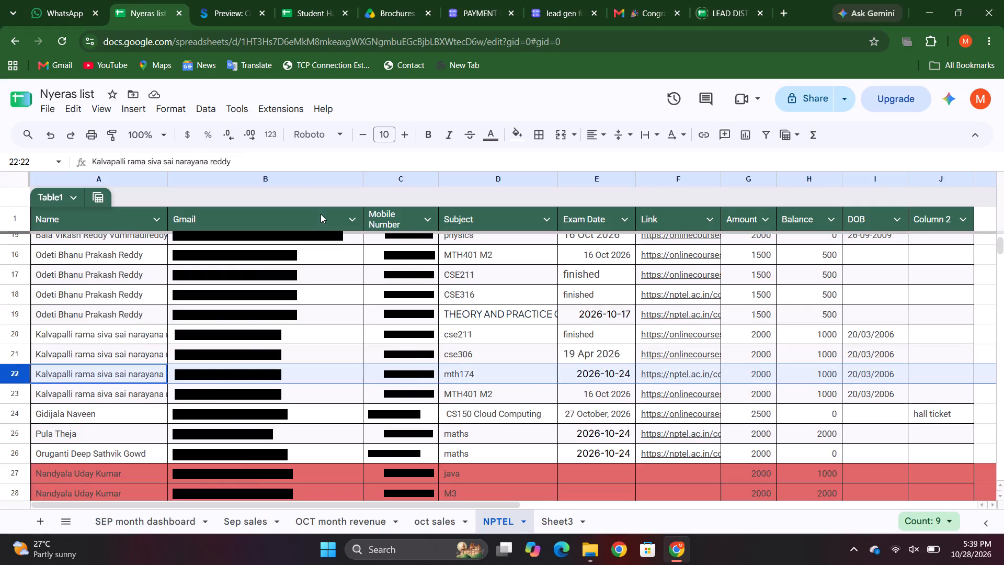
left_click(231, 0)
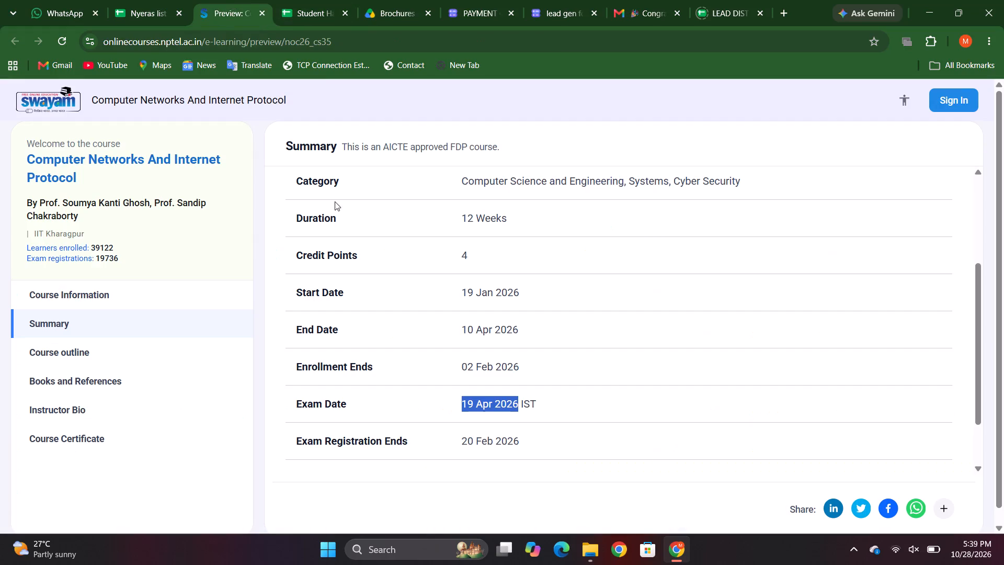
left_click_drag(322, 0, 327, 9)
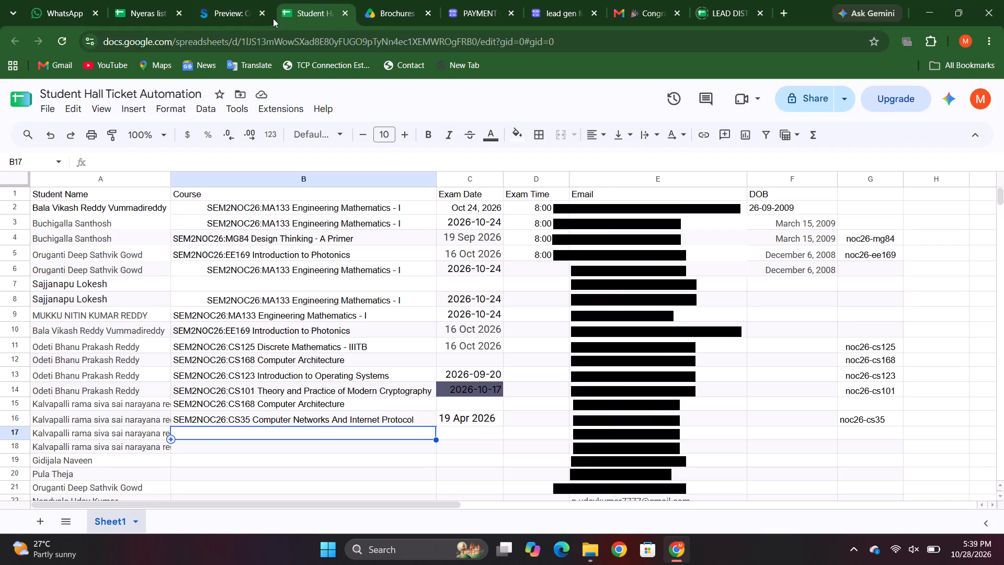
left_click(265, 15)
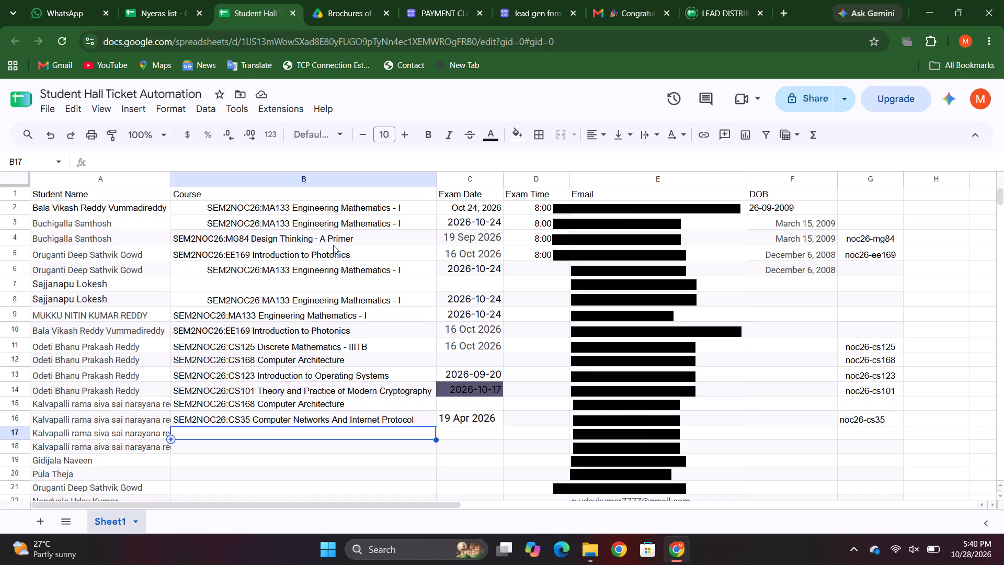
Copy the course "SEM2NOC26:MA133 Engineering Mathematics - I" and exam date 2026-10-24 from row 3 into cells B17 and C17.
left_click(313, 225)
key("ctrl+c")
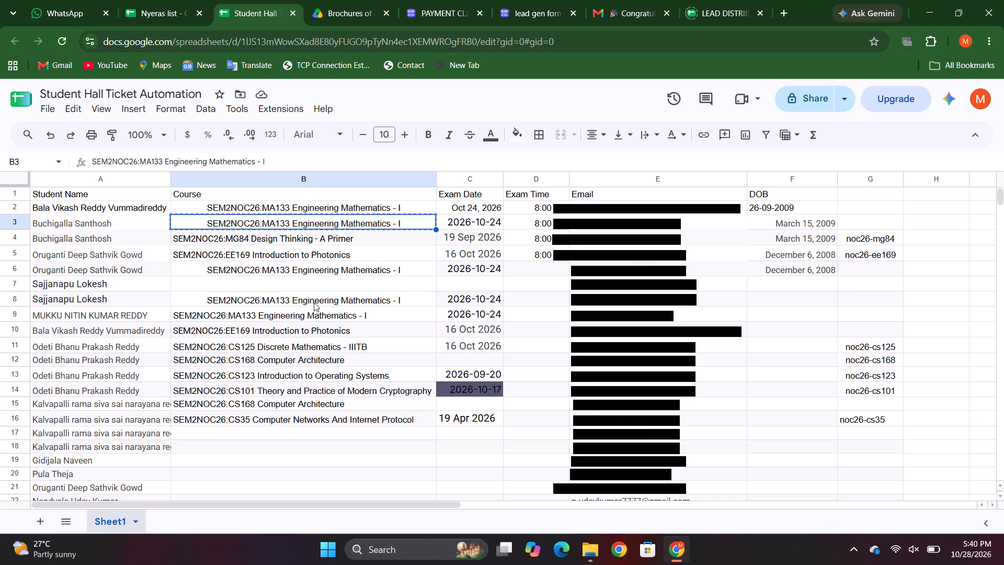
left_click(299, 434)
key("ctrl+v")
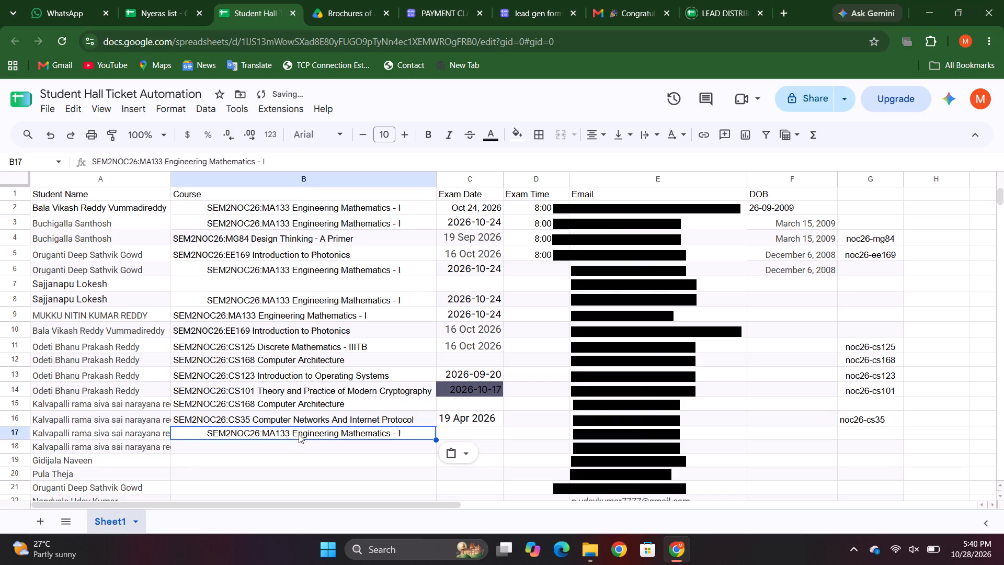
left_click(457, 222)
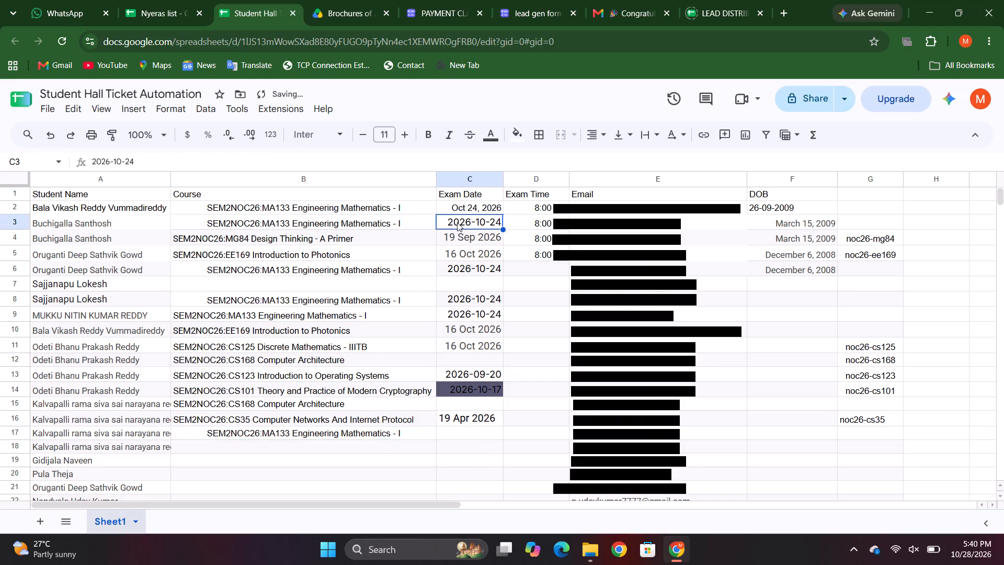
key("ctrl+c")
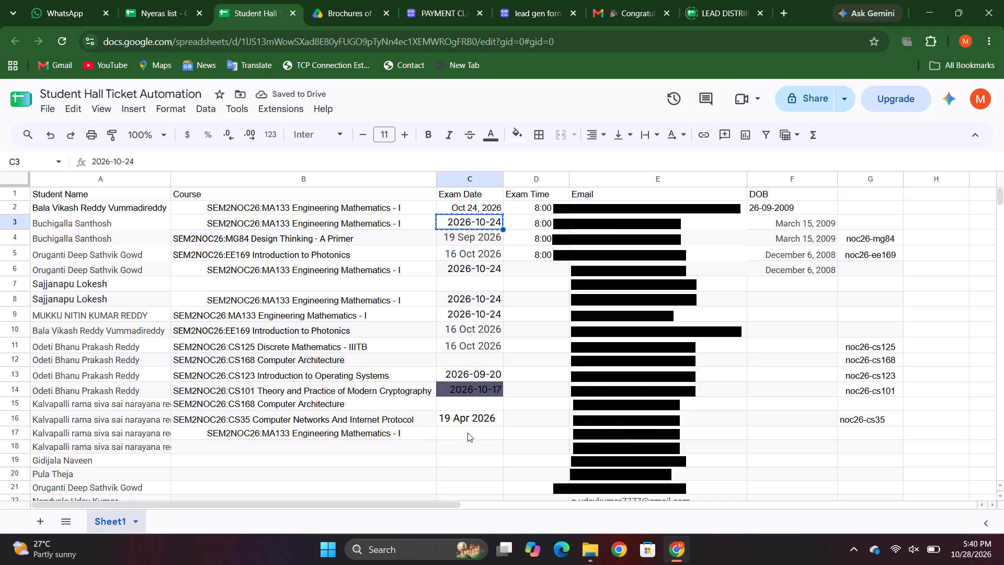
left_click(467, 432)
key("ctrl+v")
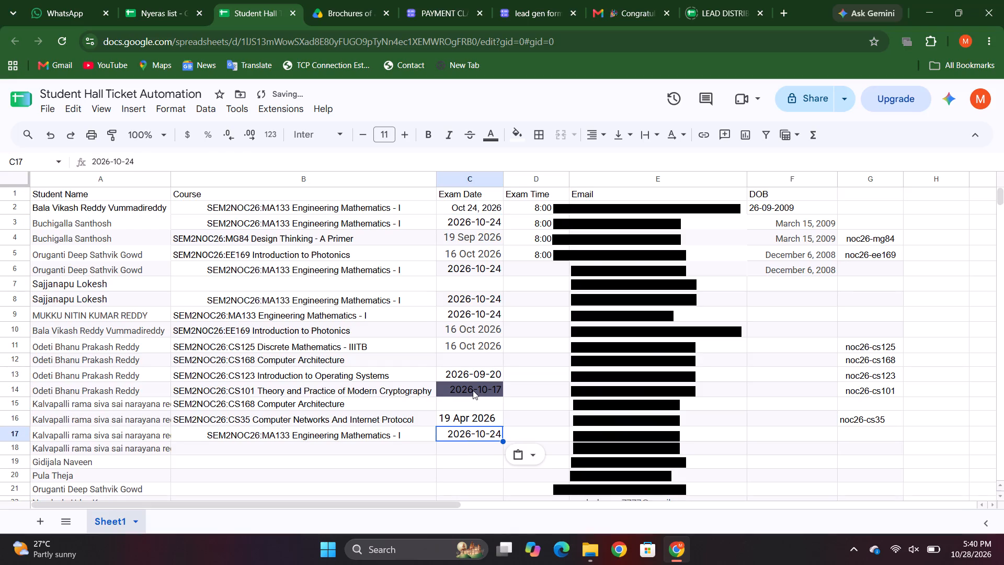
Remove the dark background fill from the exam date in cell C14 and move to the empty course cell B18.
left_click(473, 390)
left_click_drag(511, 145, 523, 166)
left_click(523, 166)
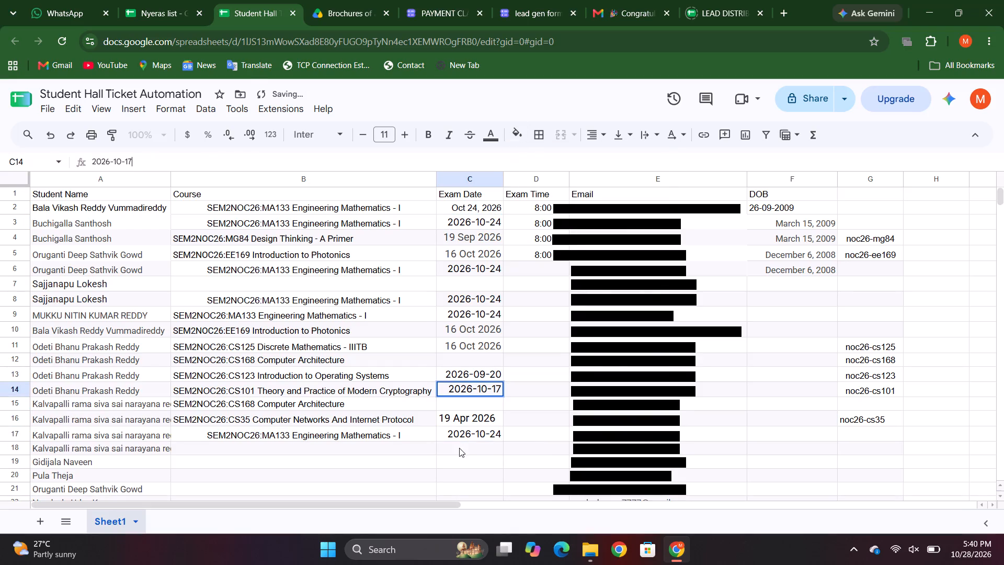
left_click(291, 445)
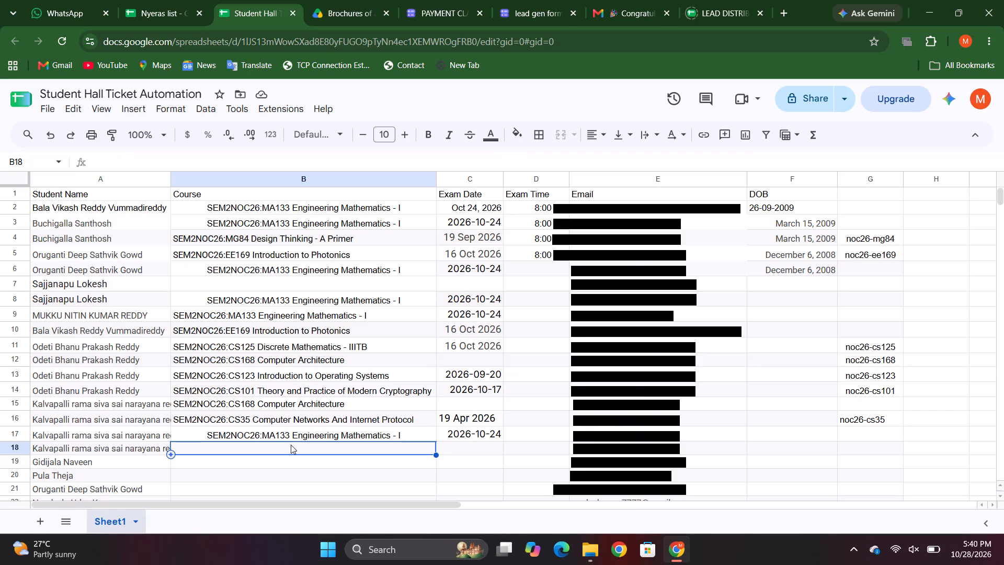
Following the MTH401 M2 entry in the Nyeras list, copy "SEM2NOC26:CS125 Discrete Mathematics - IIITB" and 16 Oct 2026 from row 11 into B18 and C18.
left_click(132, 0)
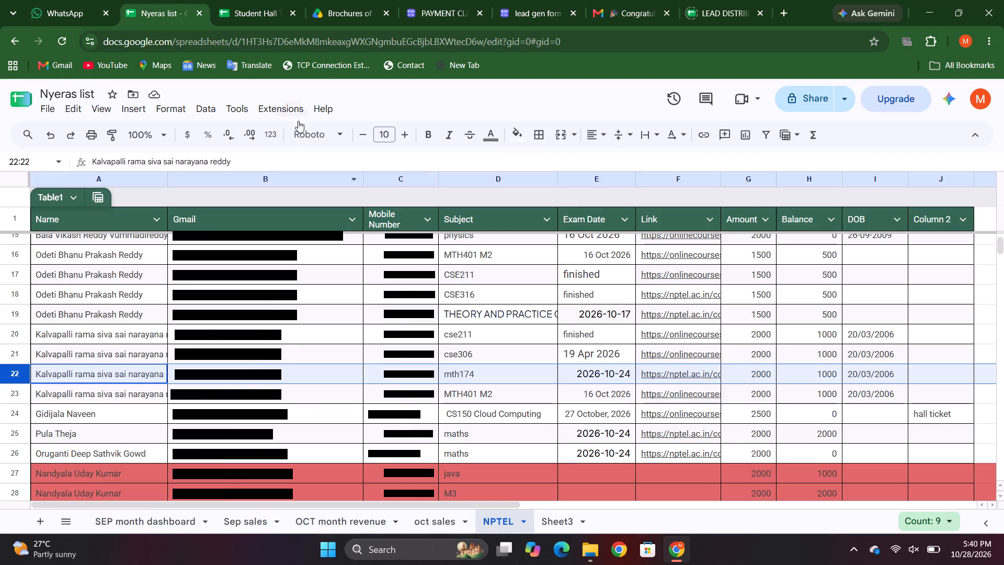
left_click(261, 0)
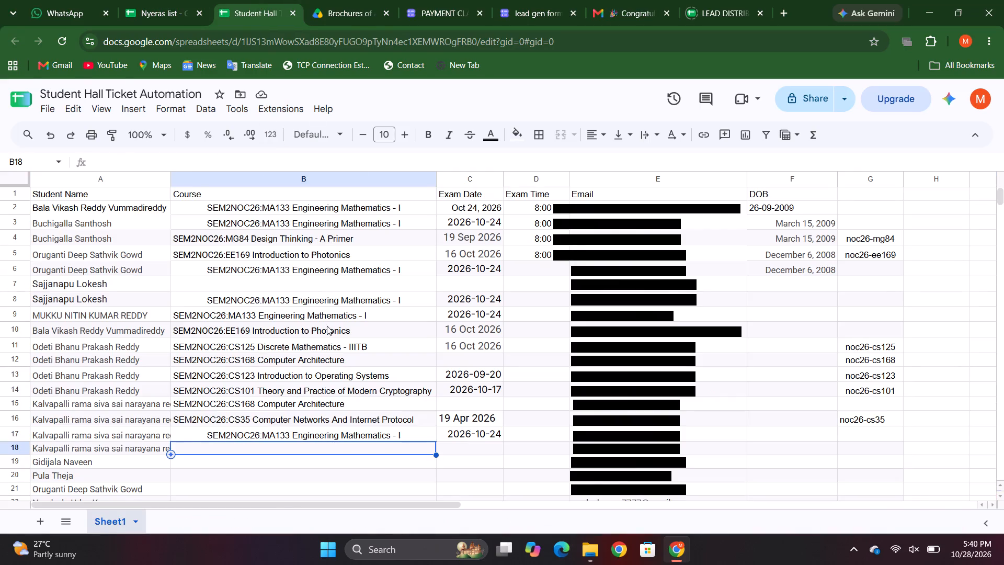
left_click(326, 343)
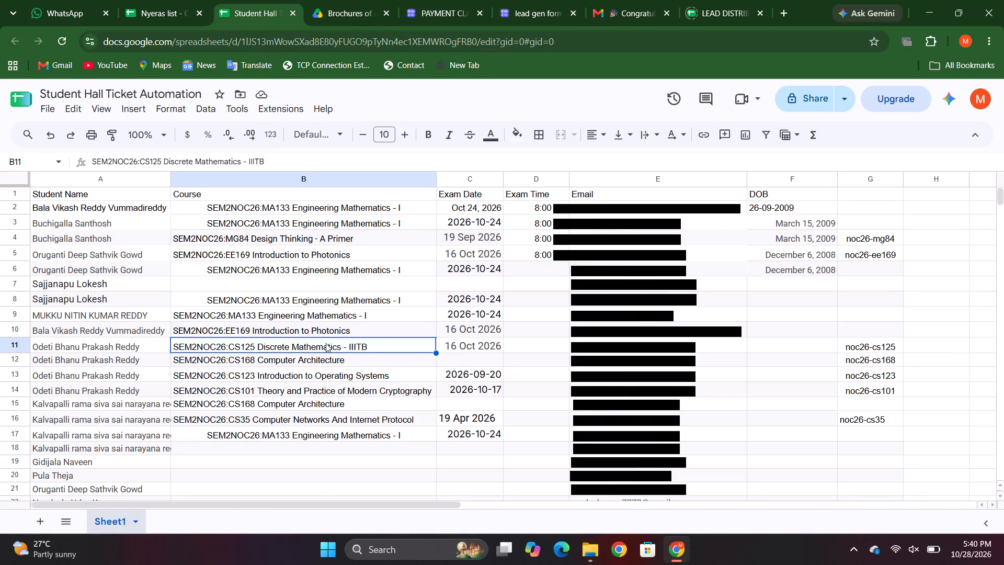
key("ctrl+c")
left_click(335, 450)
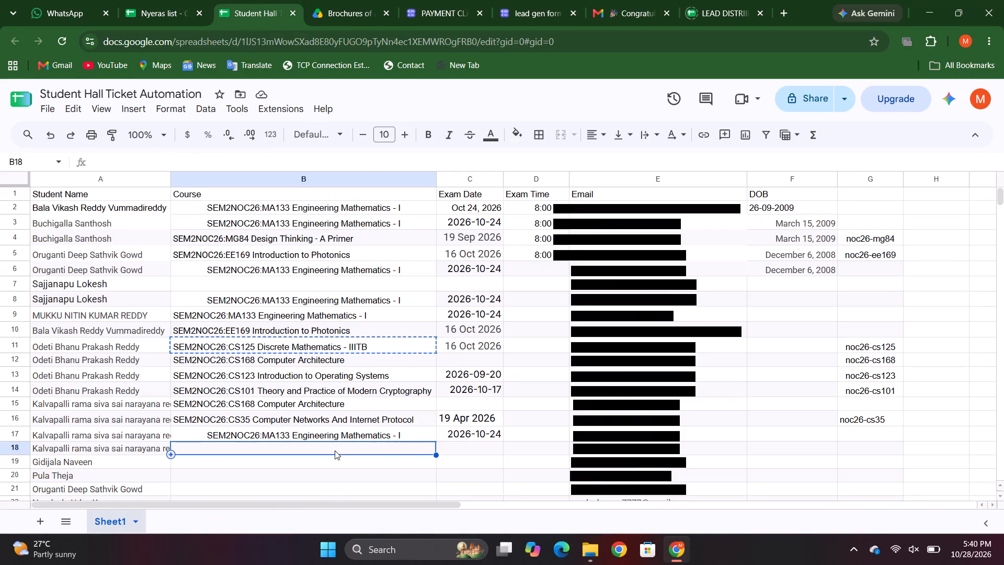
key("ctrl+v")
left_click(479, 448)
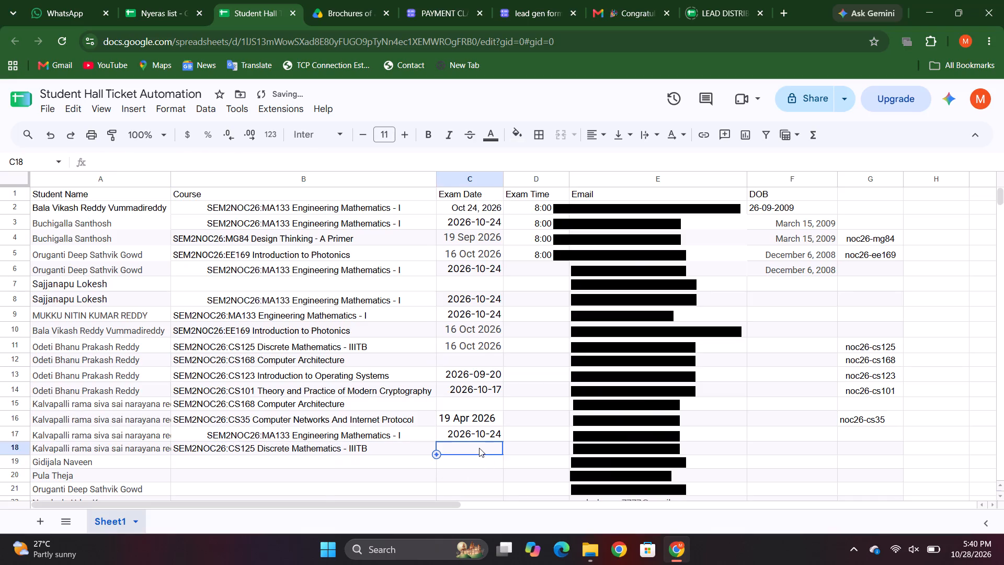
left_click(468, 345)
key("ctrl+c")
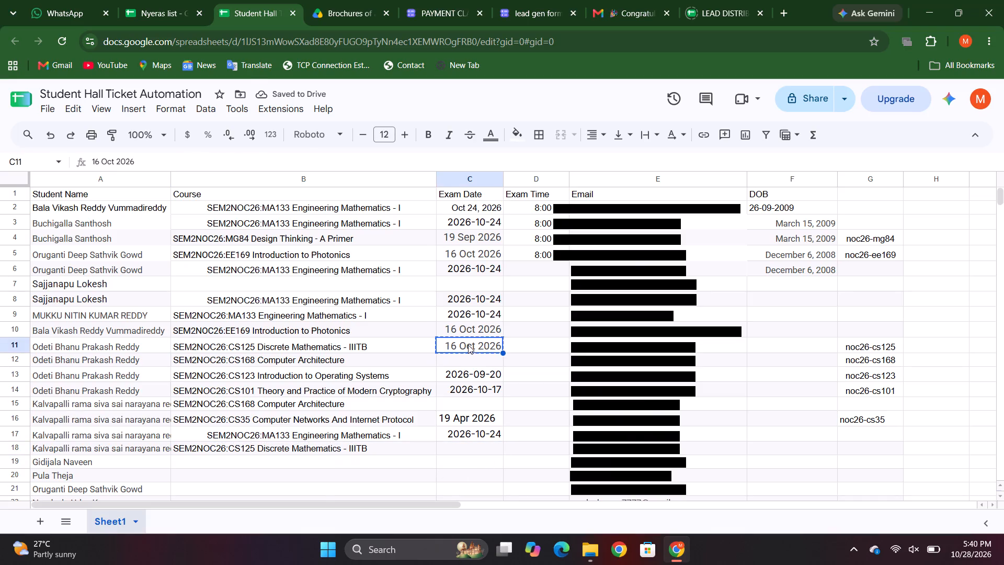
left_click(482, 450)
key("ctrl+v")
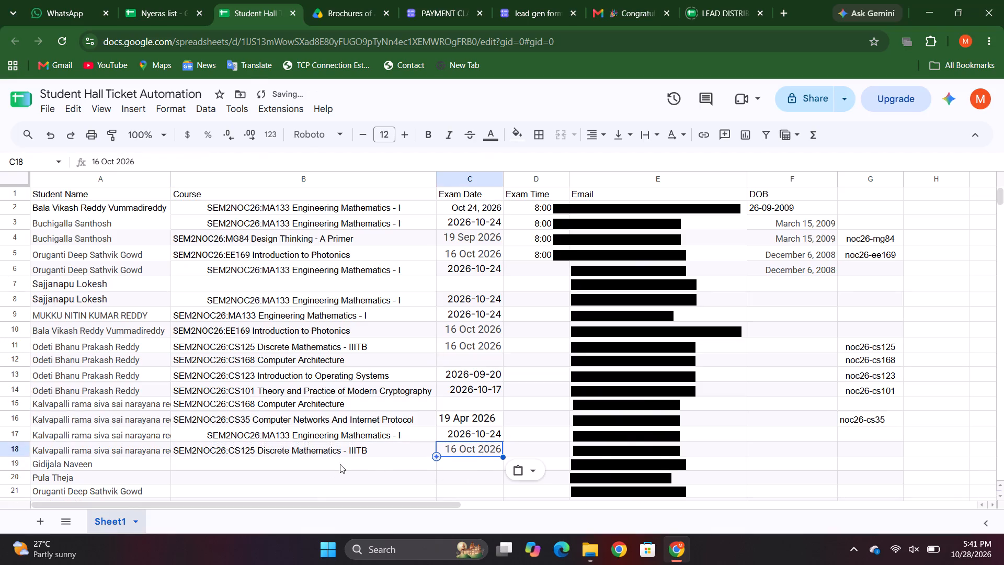
Select the empty course cell B19 and look up the matching row 24 entry in the Nyeras list.
left_click(311, 459)
scroll(311, 459, "down", 2)
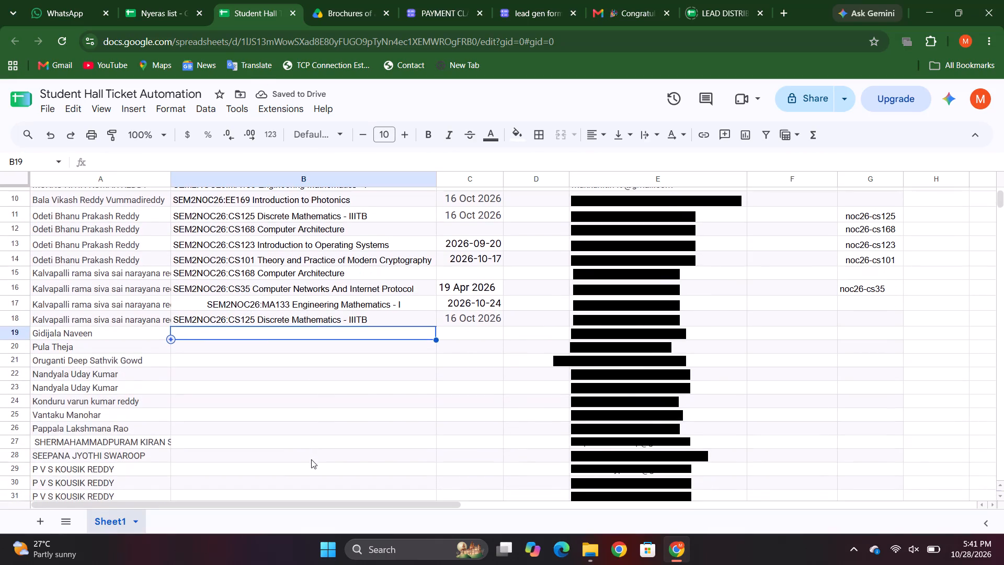
left_click(165, 0)
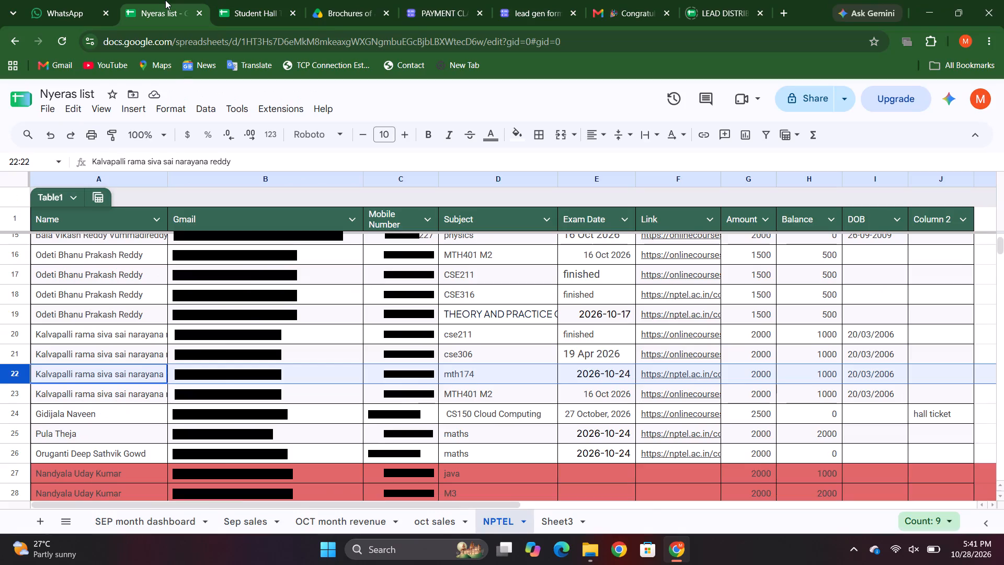
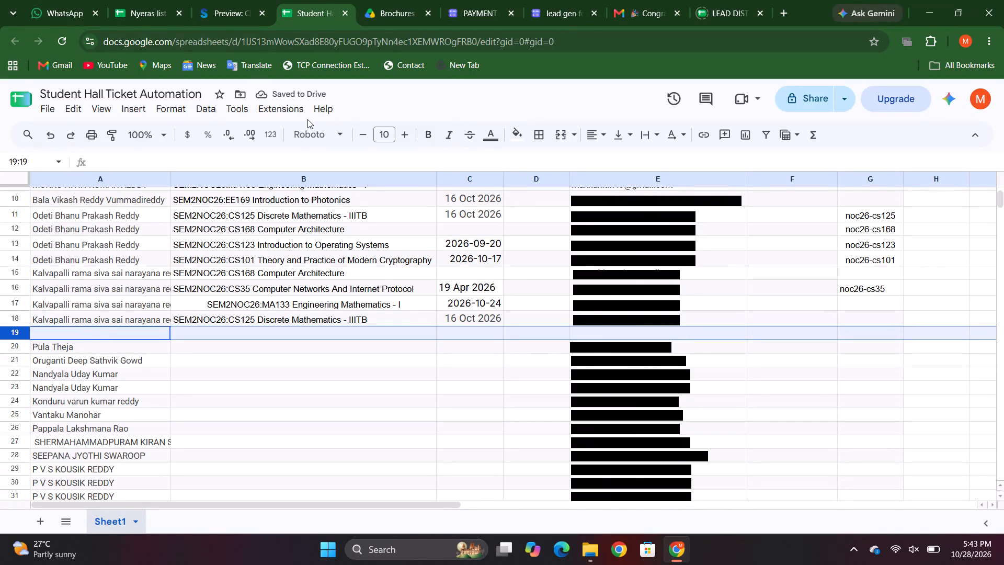
Undo the clearing of the student entry in row 19 of the Student Hall Ticket Automation sheet.
key("ctrl+z")
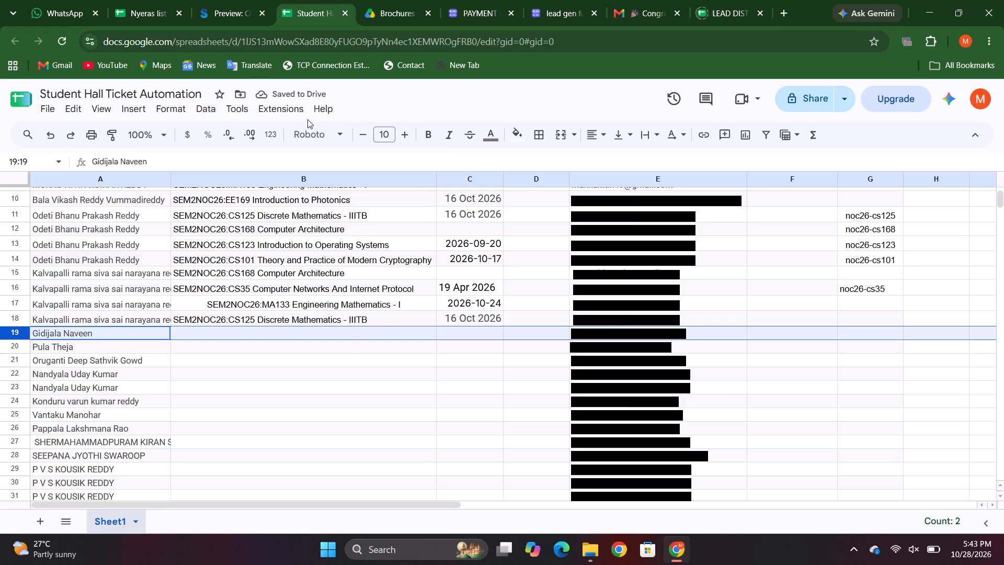
Delete the entire student row 20, which has no course or exam date, from the Student Hall Ticket Automation sheet.
left_click(343, 347)
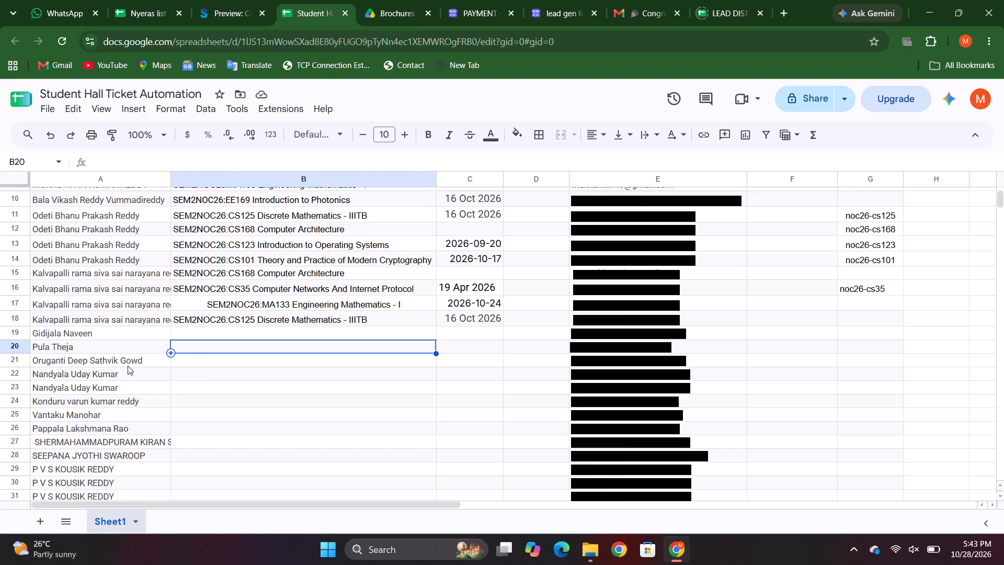
left_click(9, 349)
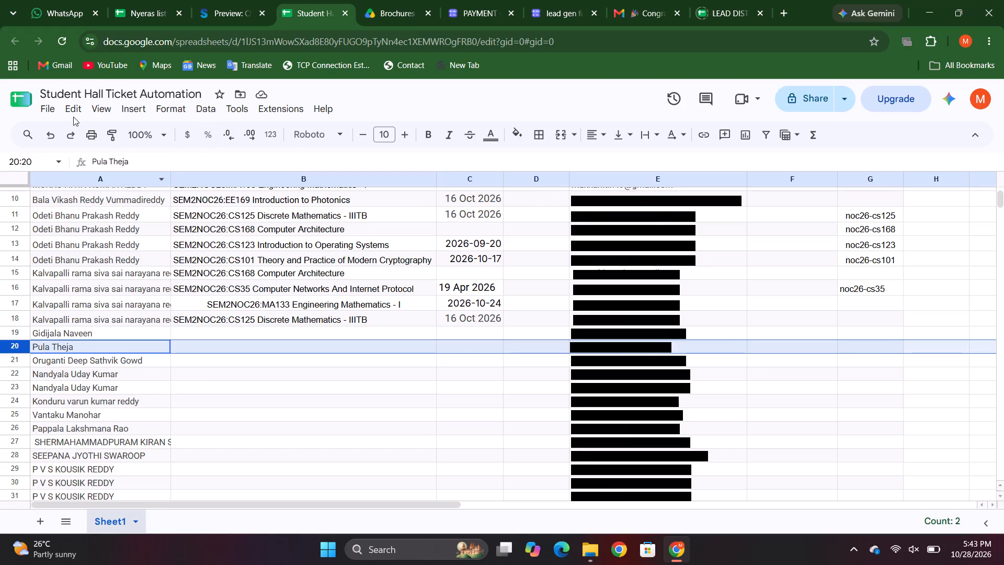
left_click(123, 112)
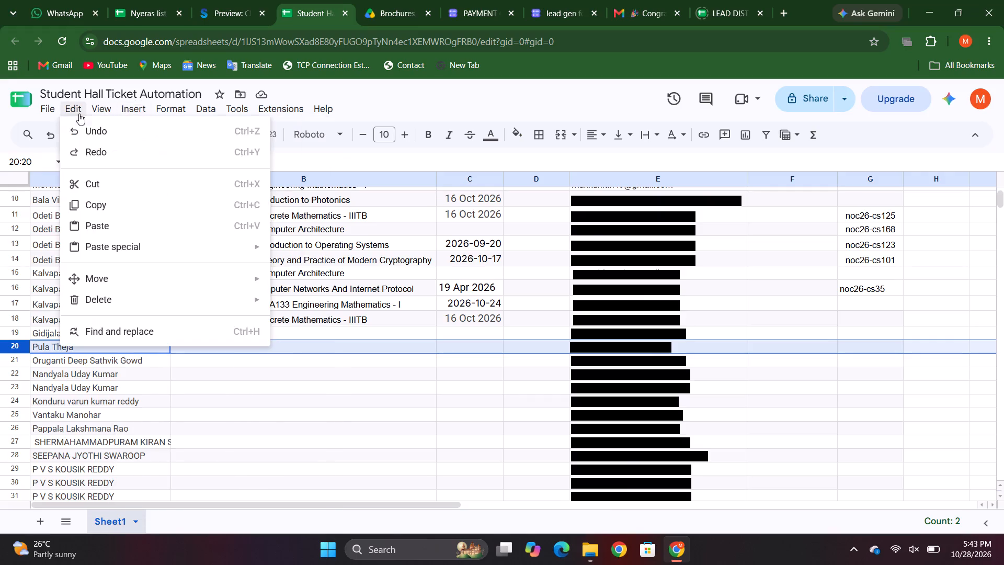
left_click(79, 114)
left_click(74, 116)
left_click(136, 295)
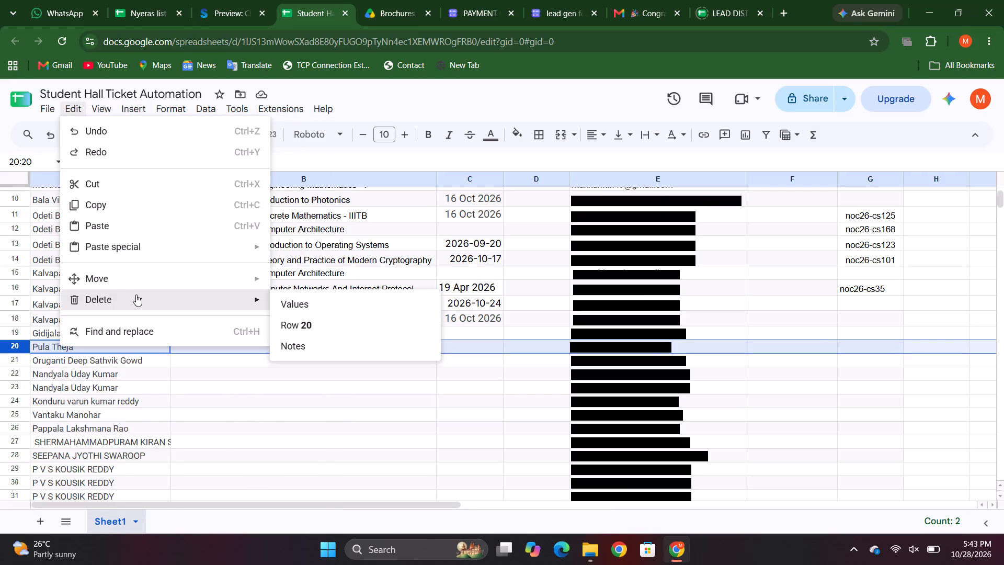
left_click(289, 322)
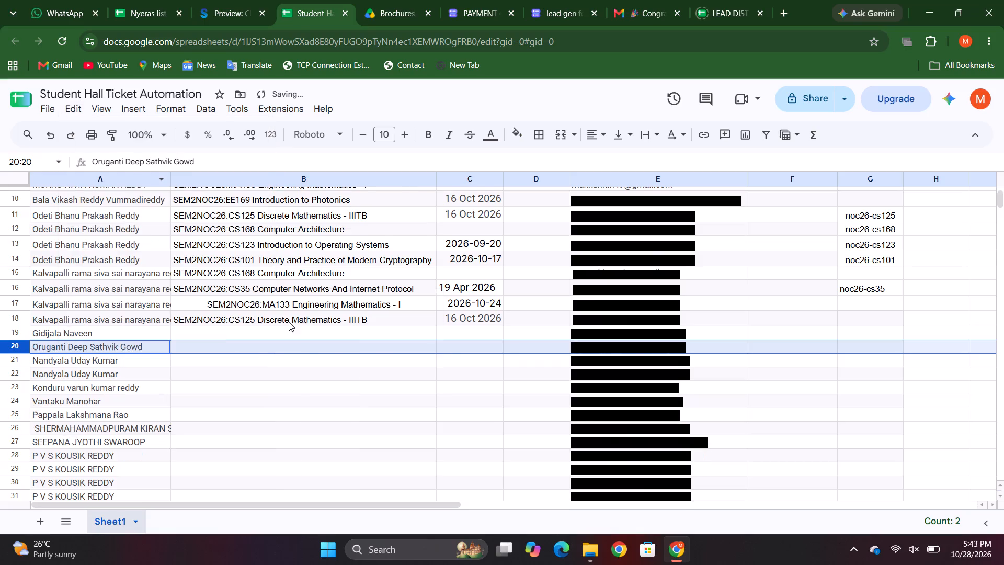
Delete the next student's entire row, now row 20, directly above the two consecutive rows that share one student name.
left_click(235, 349)
scroll(235, 349, "up", 1)
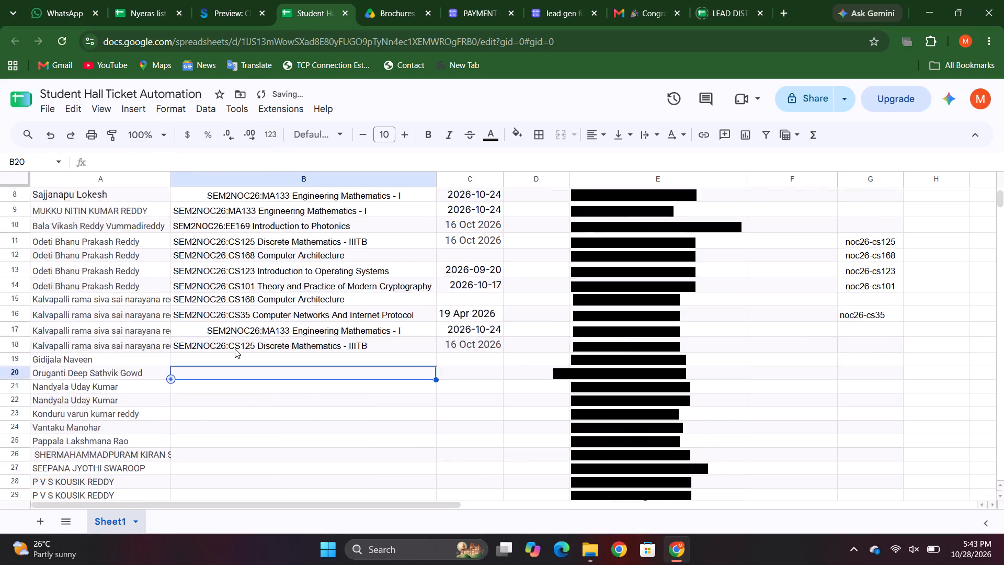
scroll(235, 349, "up", 2)
scroll(235, 349, "down", 3)
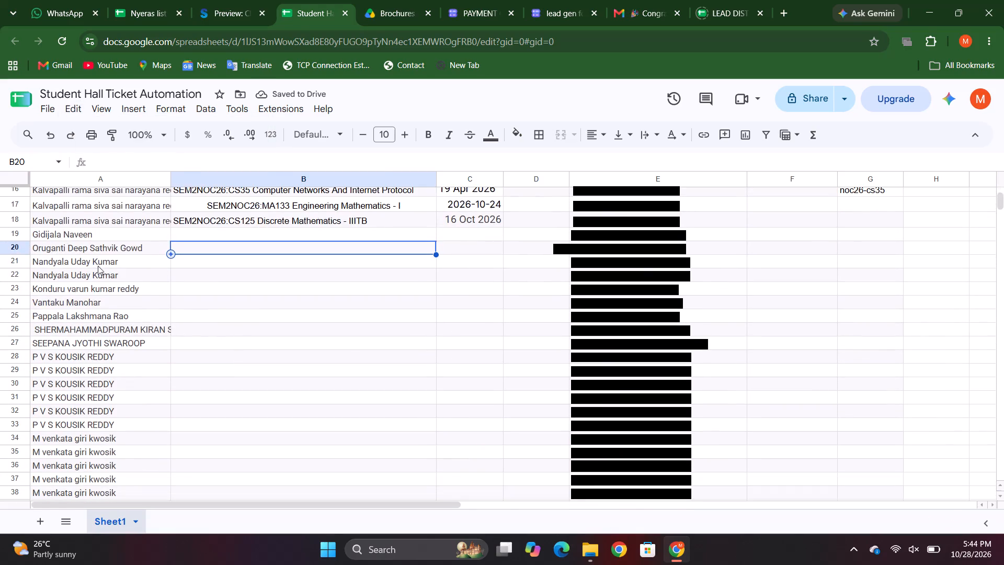
left_click(7, 244)
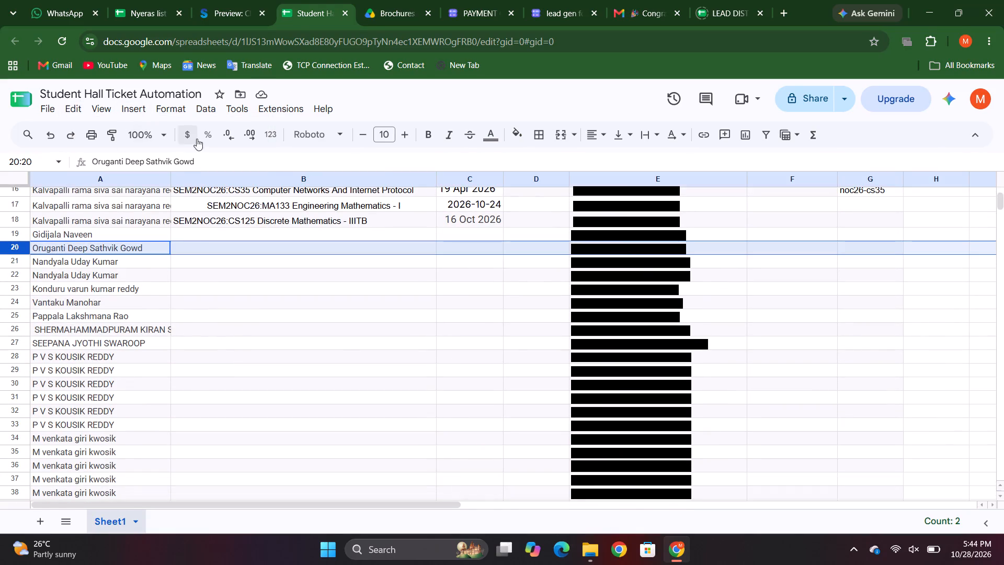
left_click(81, 108)
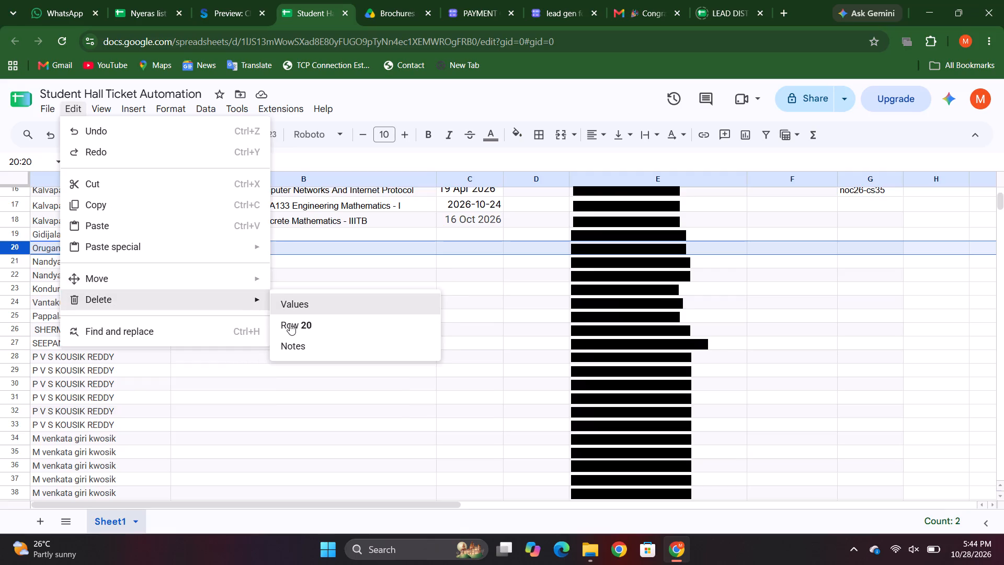
left_click(290, 323)
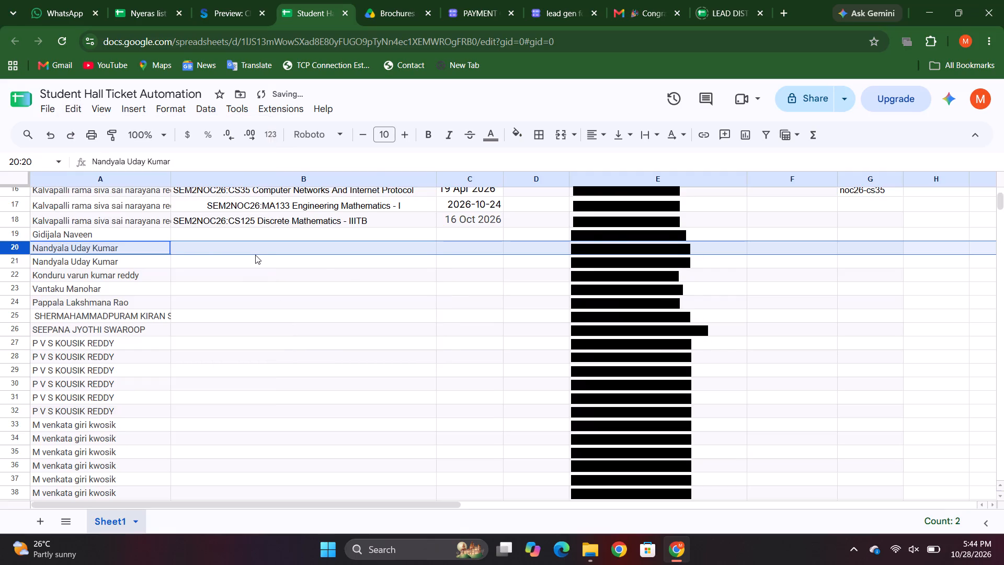
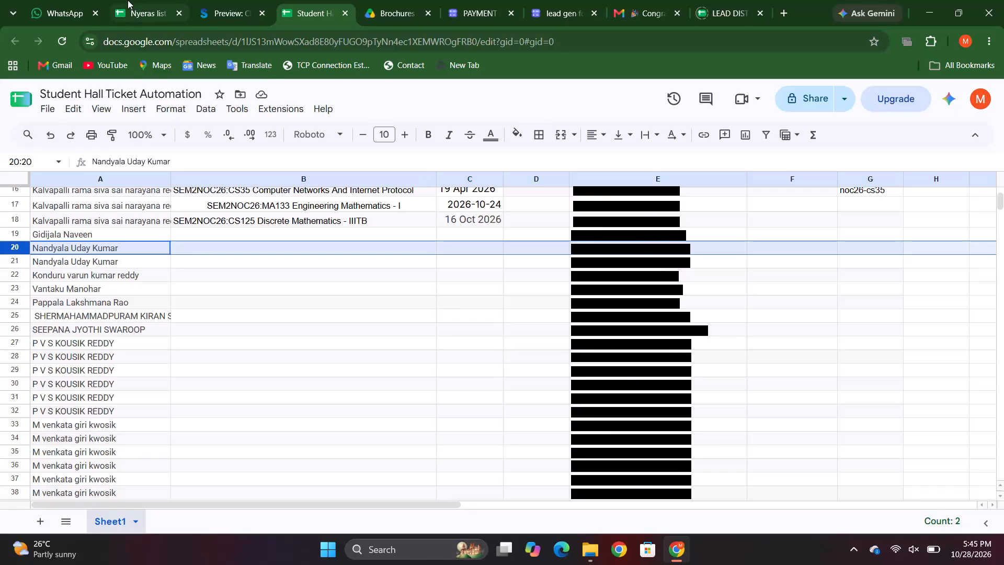
Compare NPTEL rows 27 to 30 in Nyeras list with the matching student rows 20 to 23 of Student Hall Ticket Automation.
left_click(128, 0)
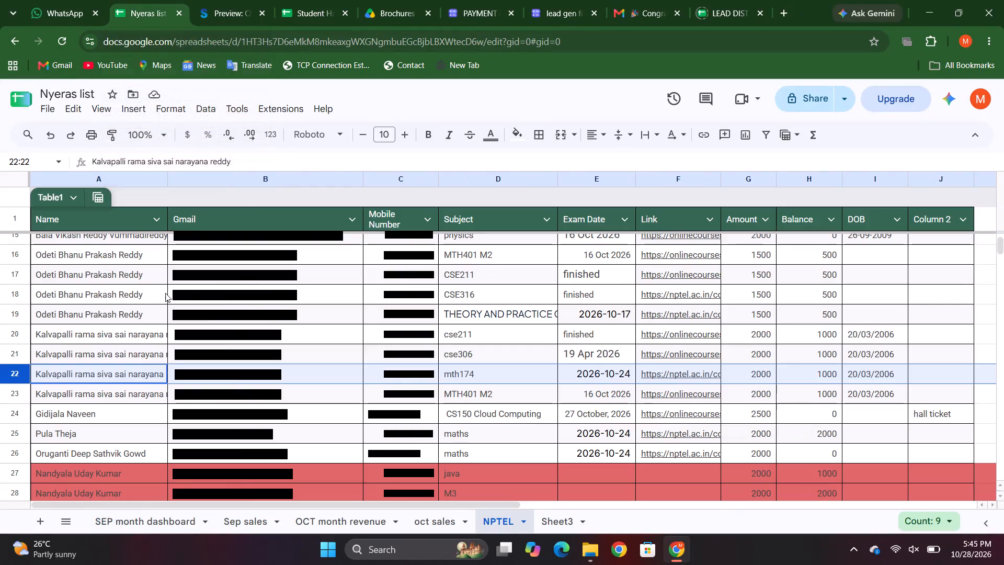
left_click(19, 472)
scroll(303, 455, "down", 1)
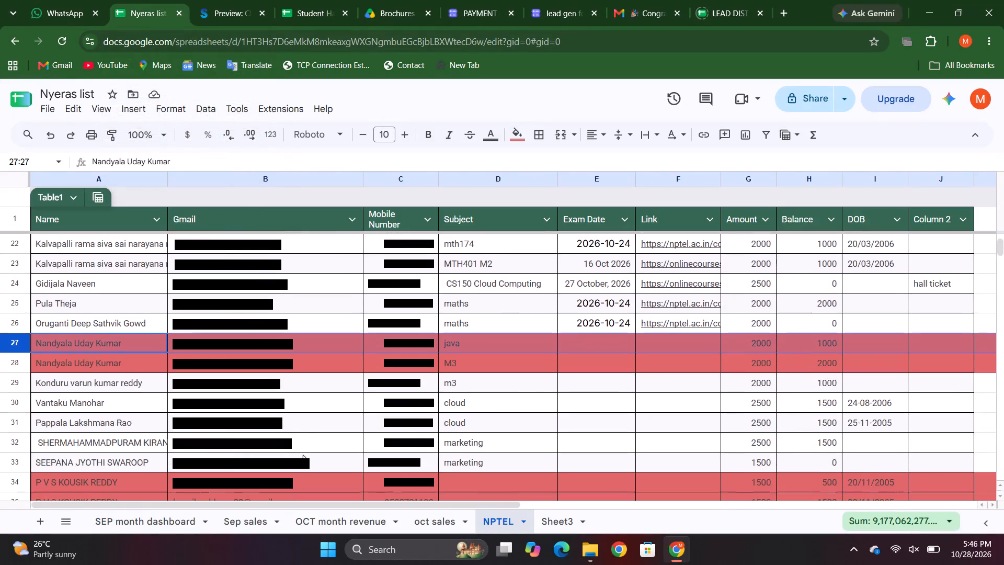
scroll(303, 455, "down", 1)
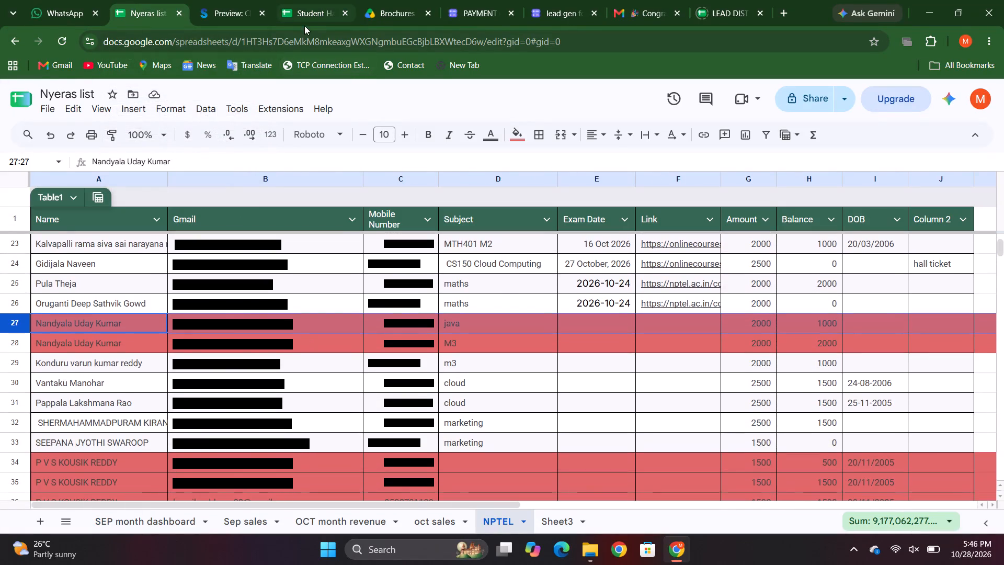
left_click(288, 0)
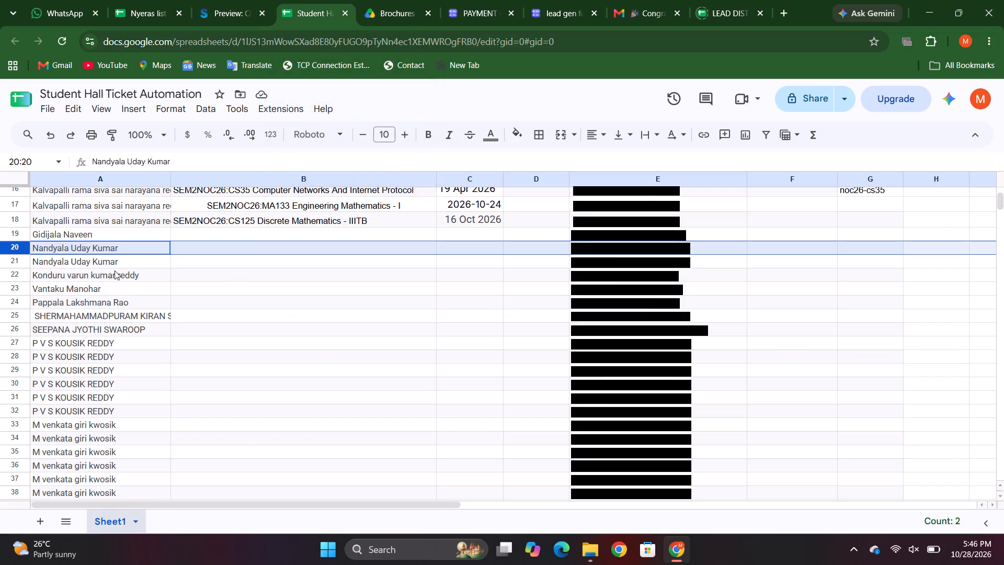
left_click(23, 262)
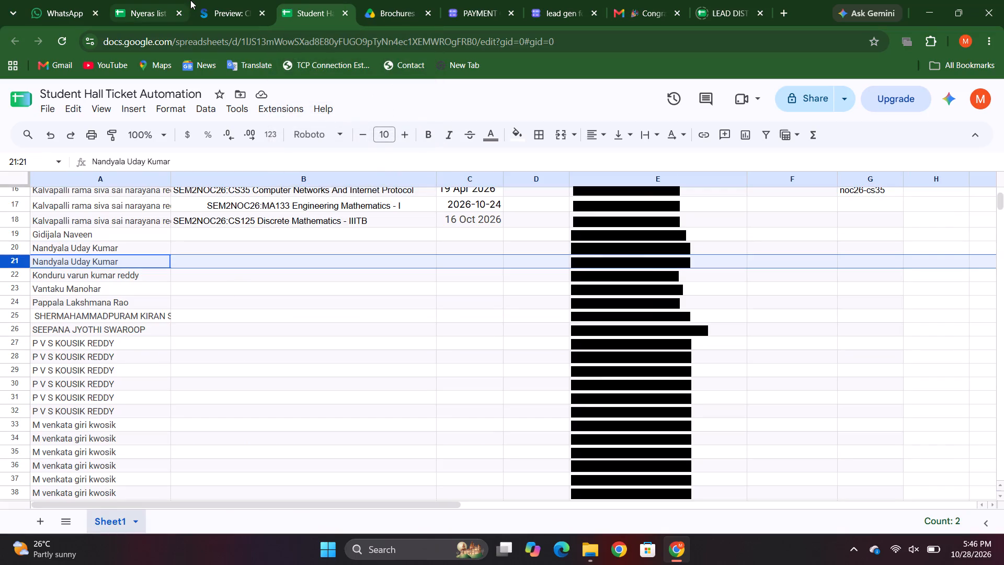
left_click(152, 0)
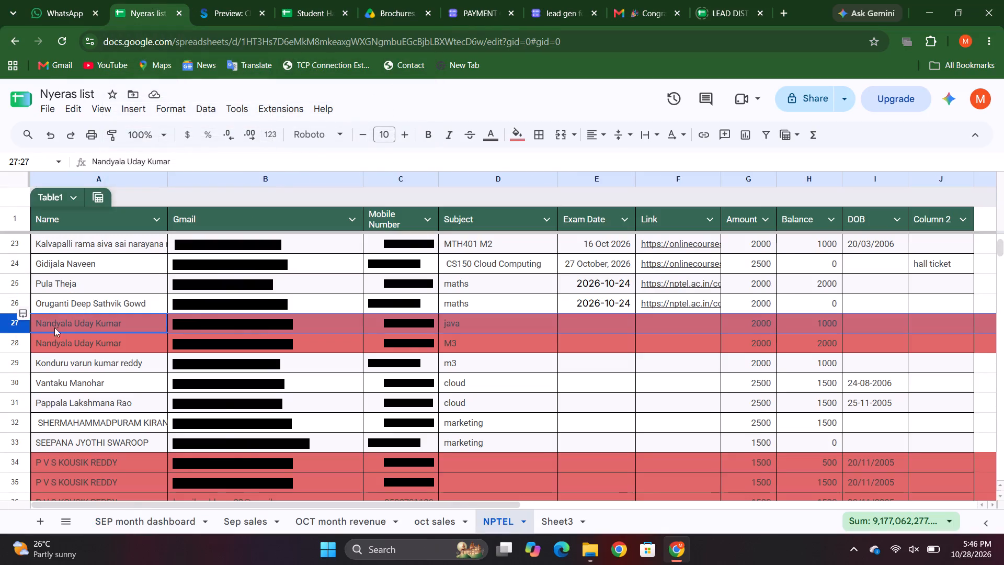
left_click(20, 342)
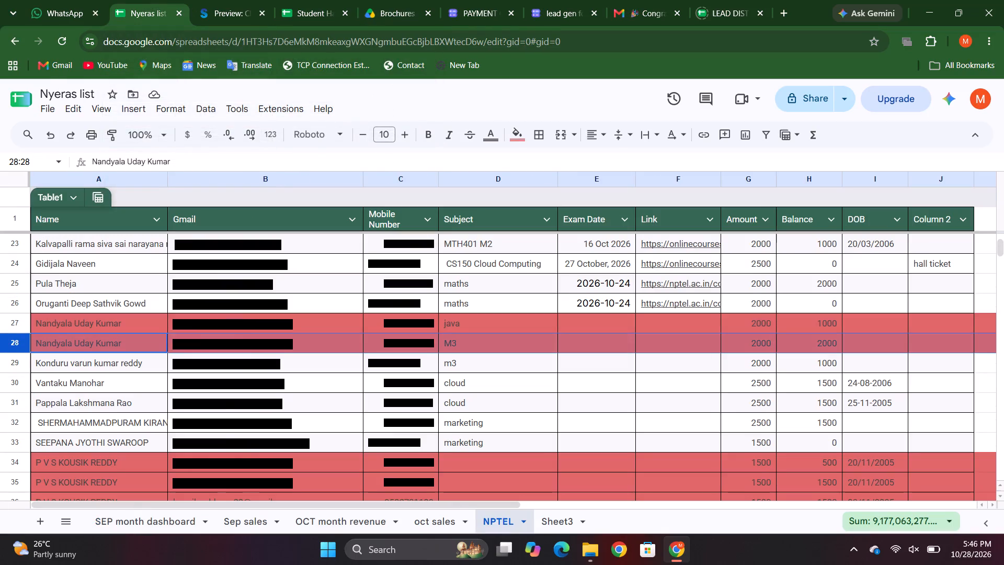
scroll(20, 342, "down", 1)
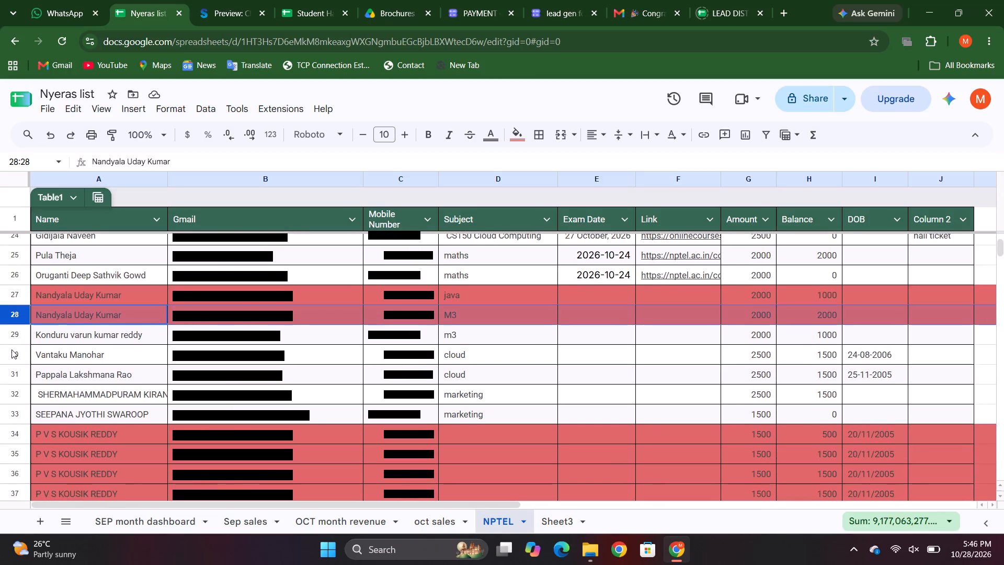
left_click(11, 349)
left_click(280, 0)
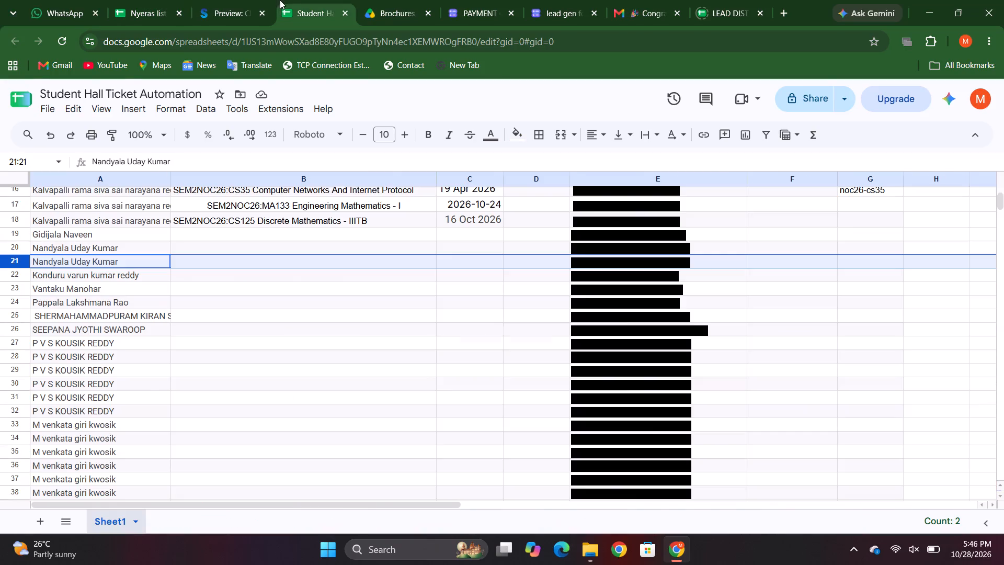
left_click(19, 291)
Close the Cloud Computing course preview page.
left_click(194, 0)
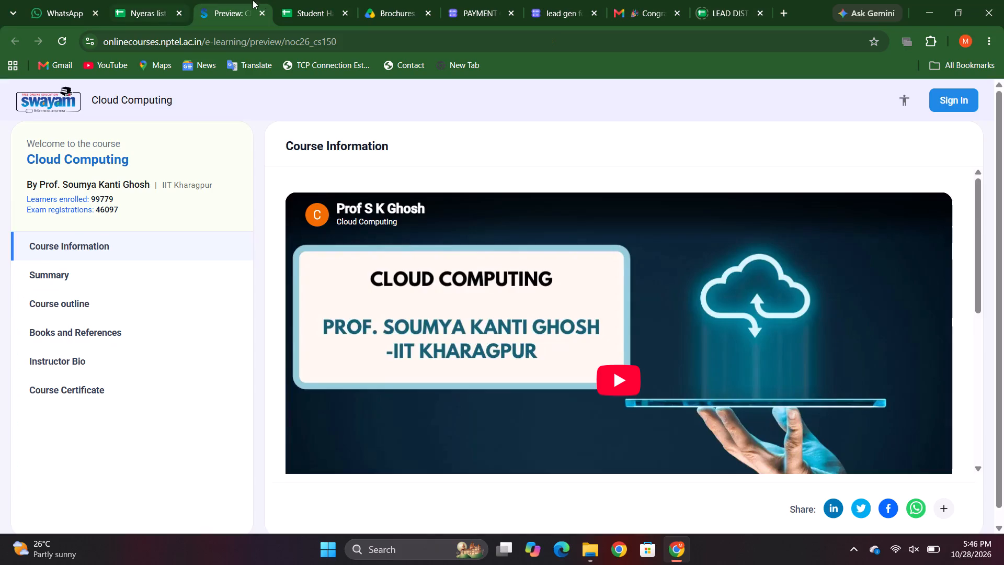
left_click(265, 9)
Examine the subjects and exam dates of the student rows from row 28 onward in the NPTEL sheet of Nyeras list.
left_click(175, 0)
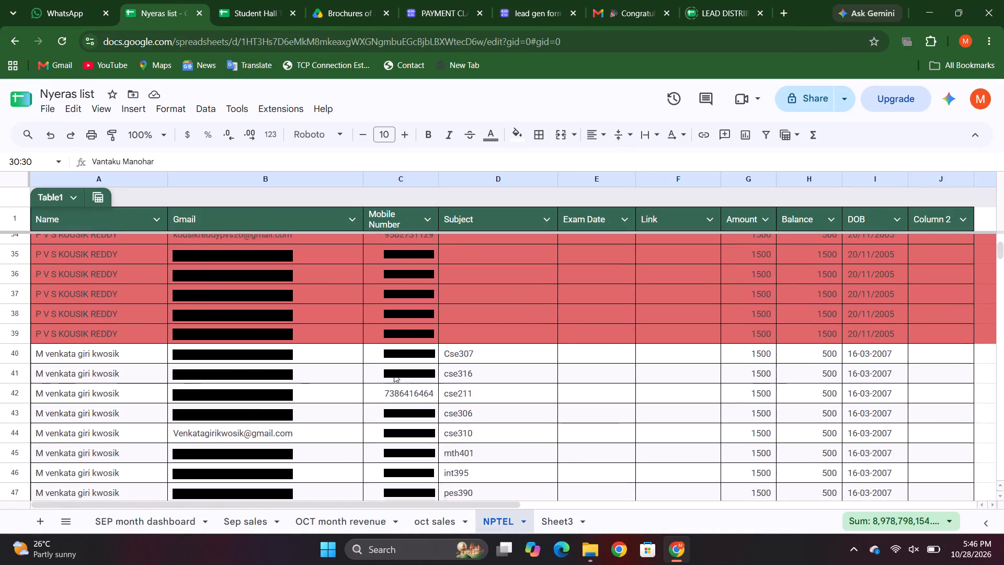
scroll(394, 374, "down", 1)
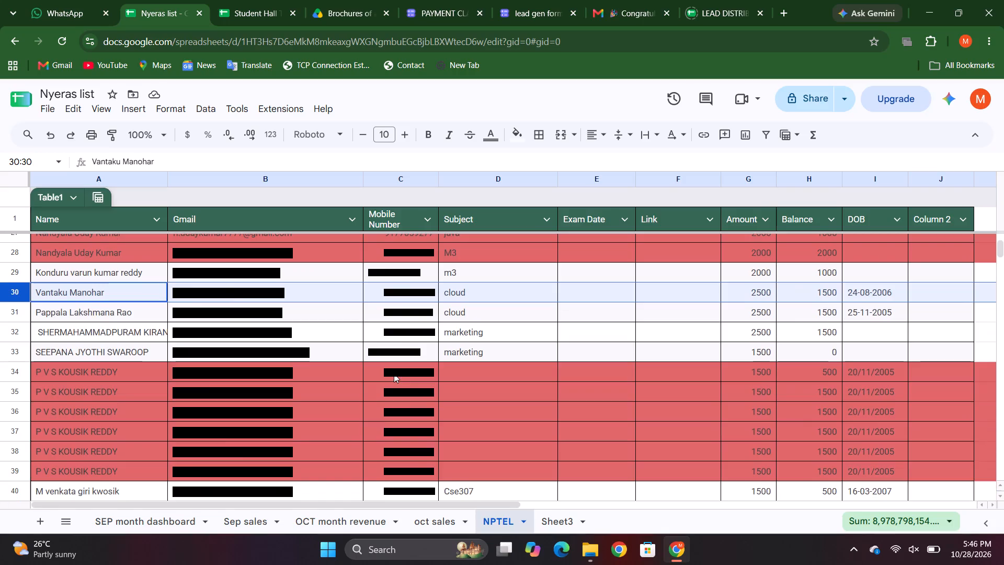